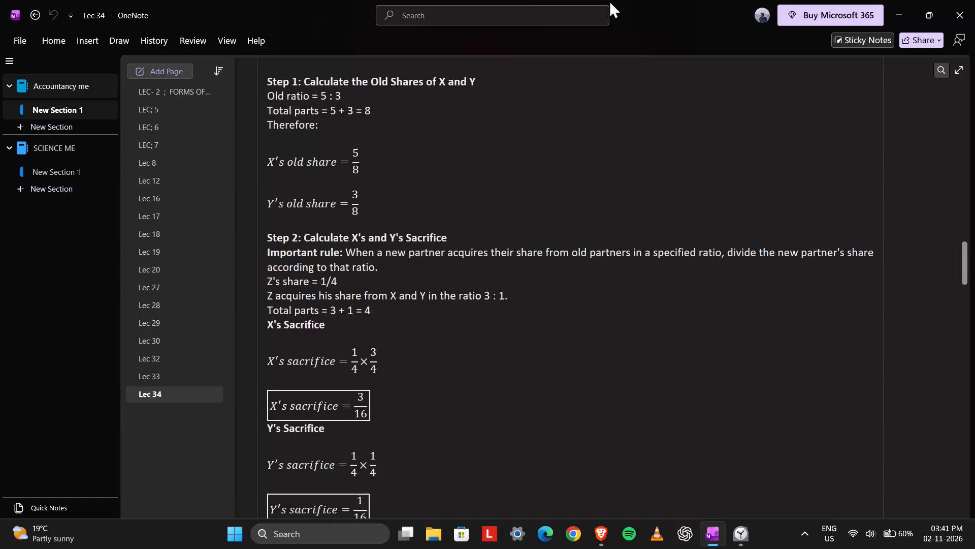
Minimize the open note and stopwatch windows, switch to Chrome and search Google for "permanence".
click(906, 0)
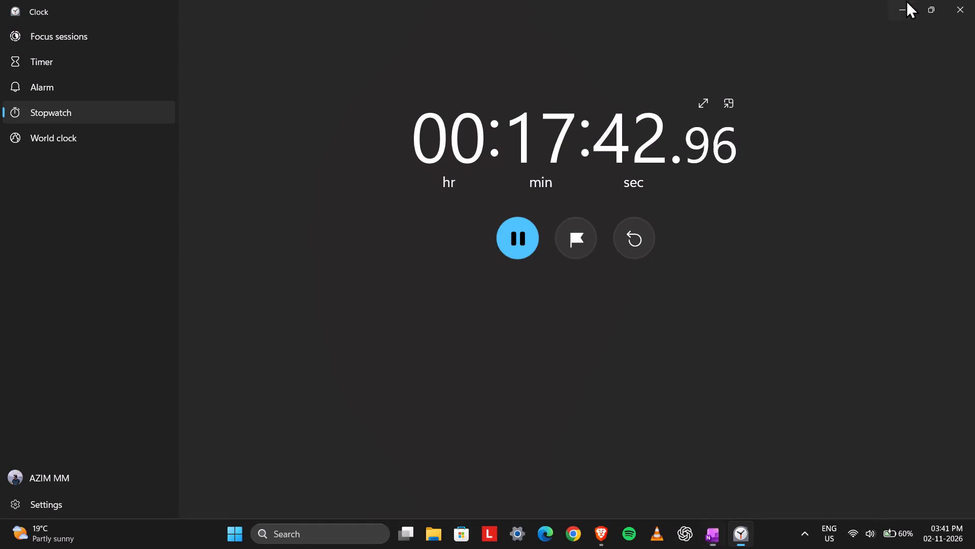
click(888, 3)
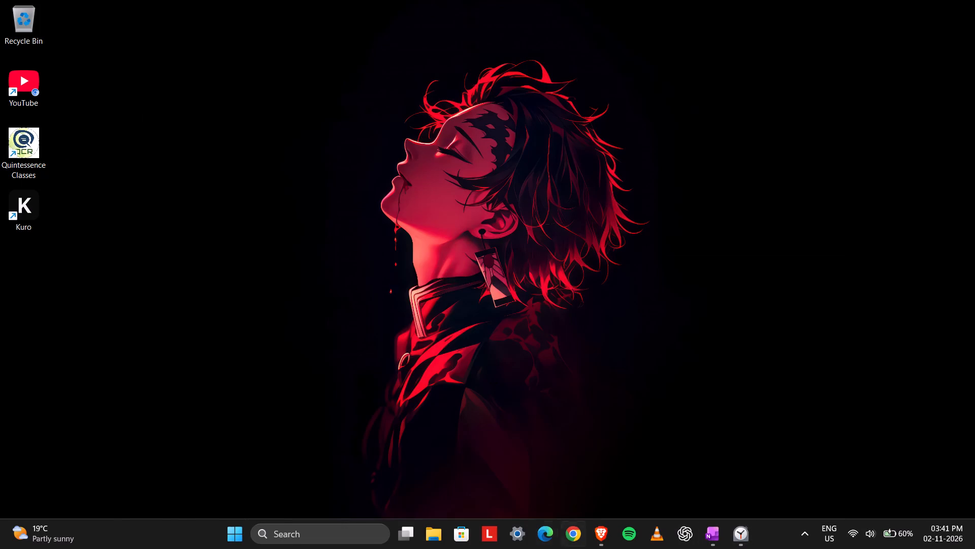
click(575, 542)
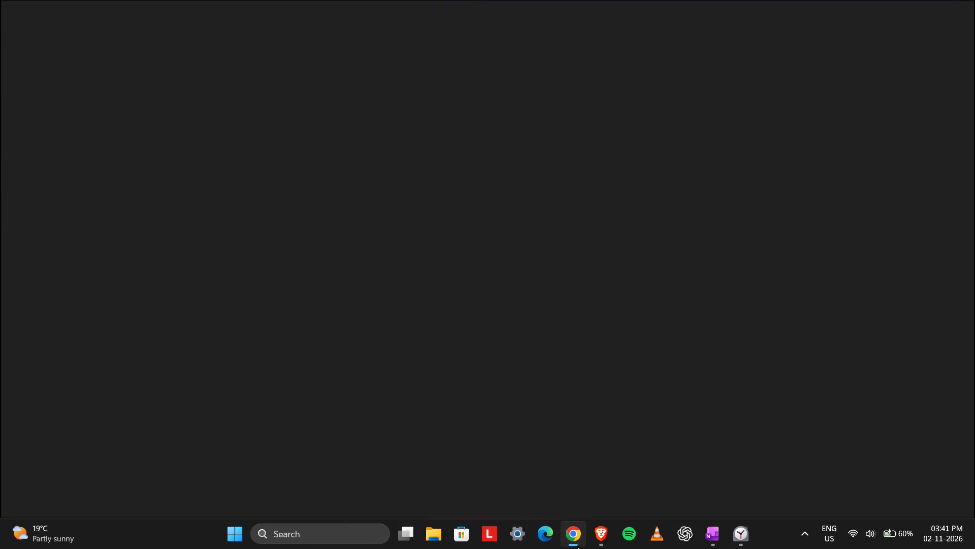
click(450, 278)
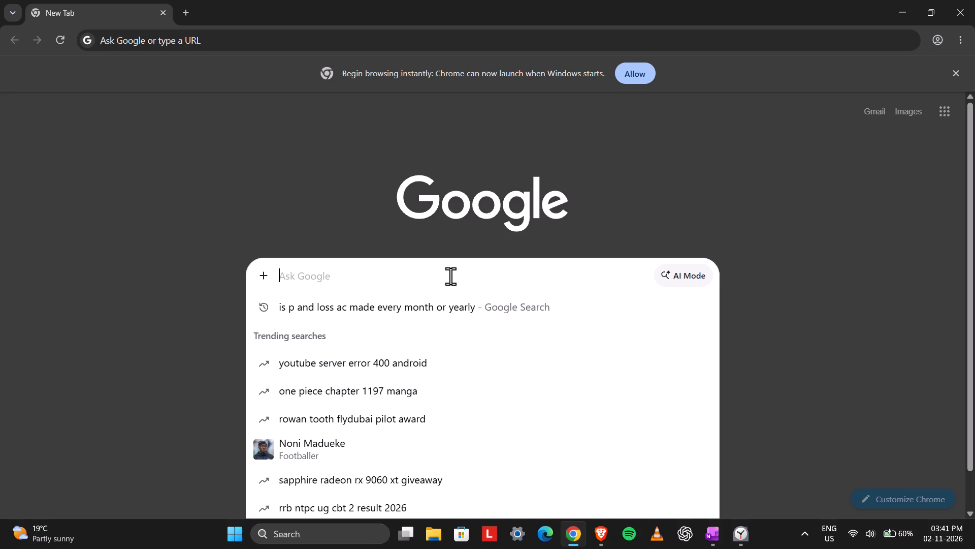
text(perm)
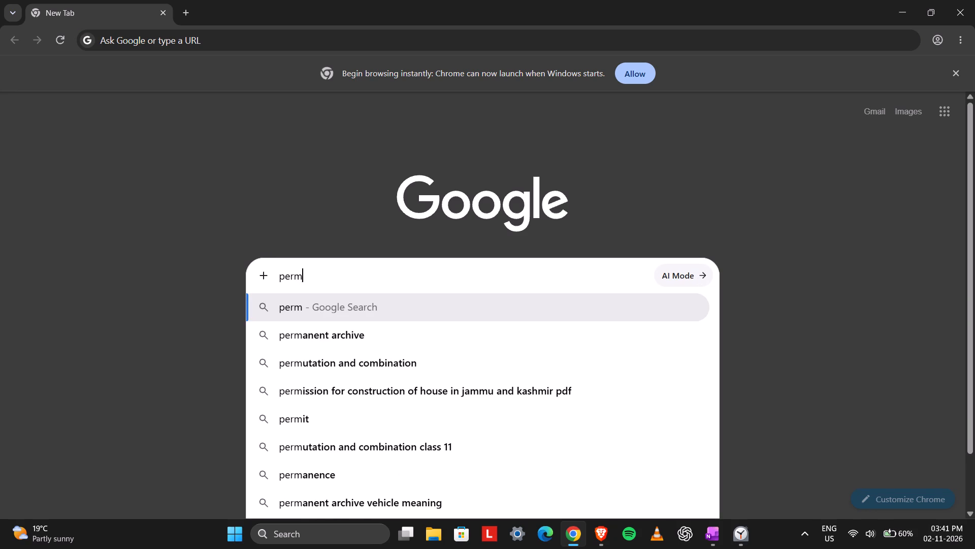
key(e)
key(n)
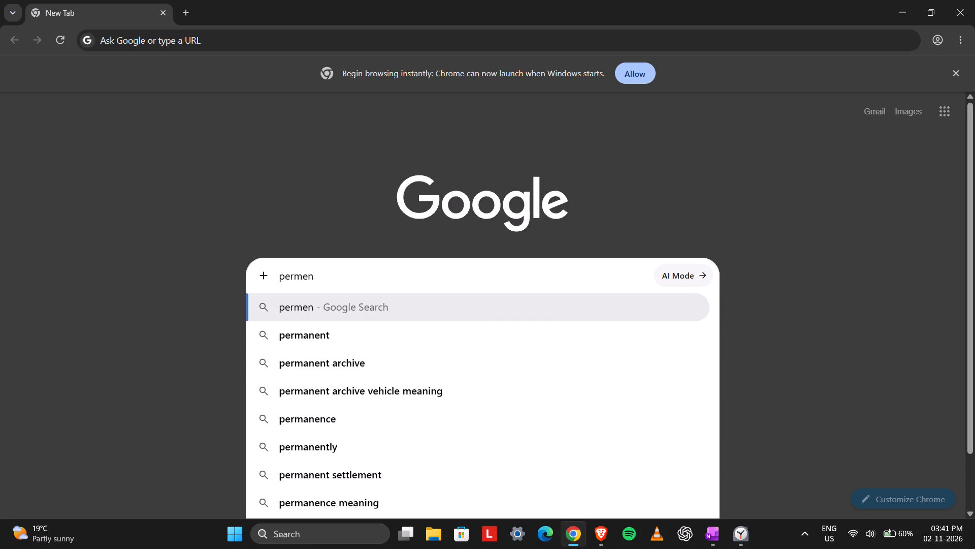
key(Down)
key(Down)
key(Down)
key(Down)
key(Return)
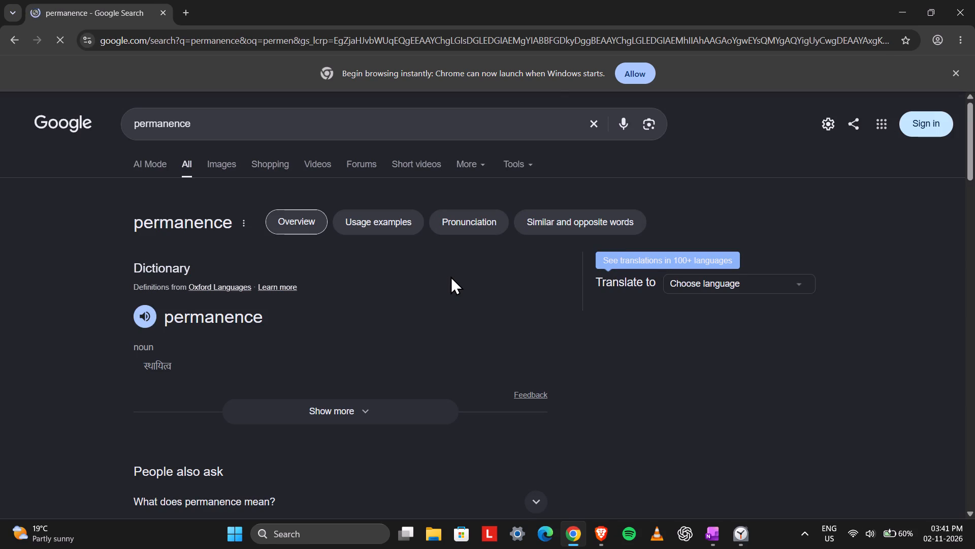
Expand the related question "What does permanence mean?" in the search results.
scroll(330, 365, down, 4)
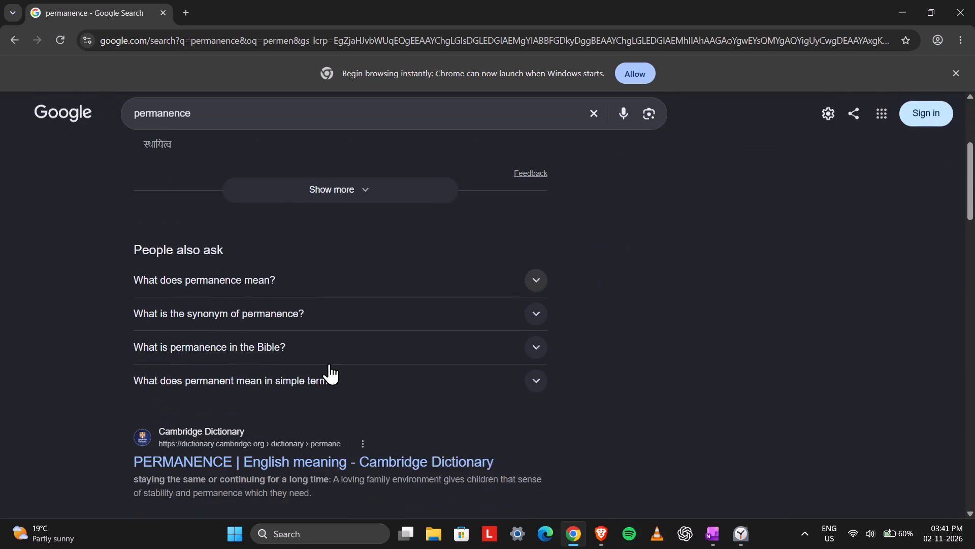
click(414, 248)
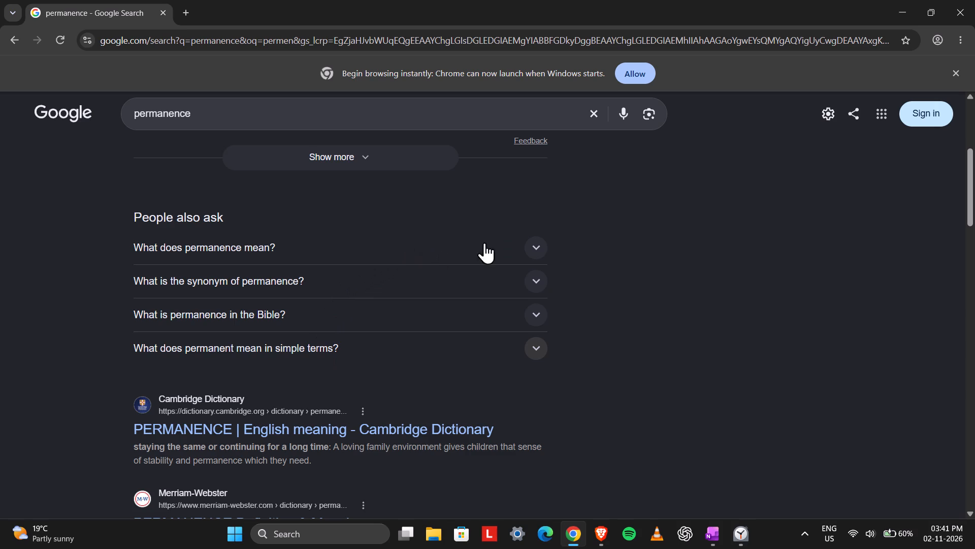
click(550, 240)
click(544, 241)
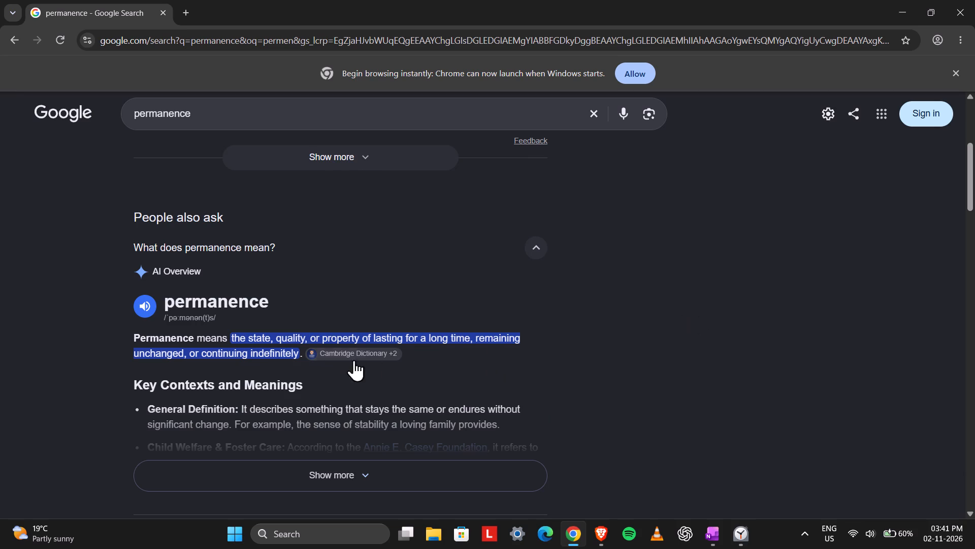
Search Google for "permanence method in accounting" and read the AI Overview on arranging assets and liabilities through its key takeaways.
scroll(332, 372, up, 8)
click(288, 119)
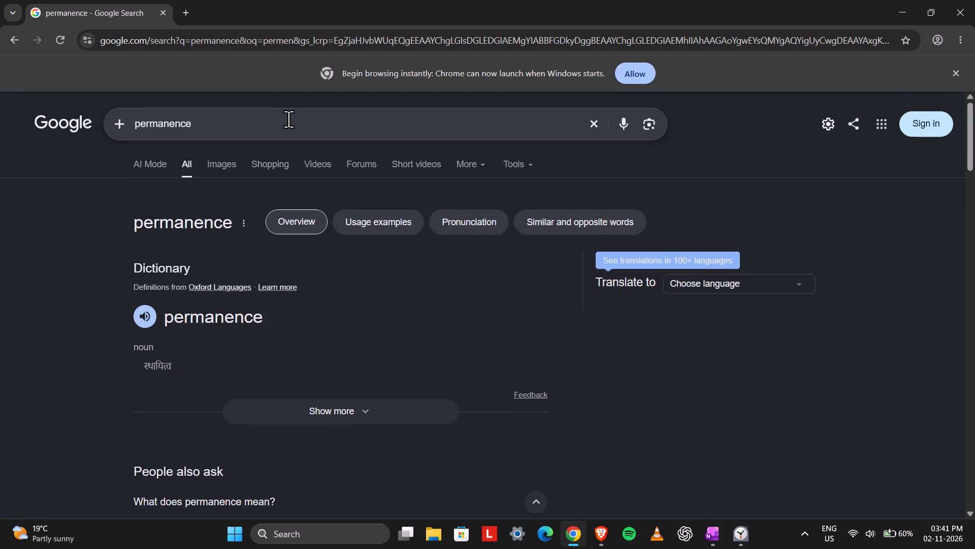
key(space)
text(metho)
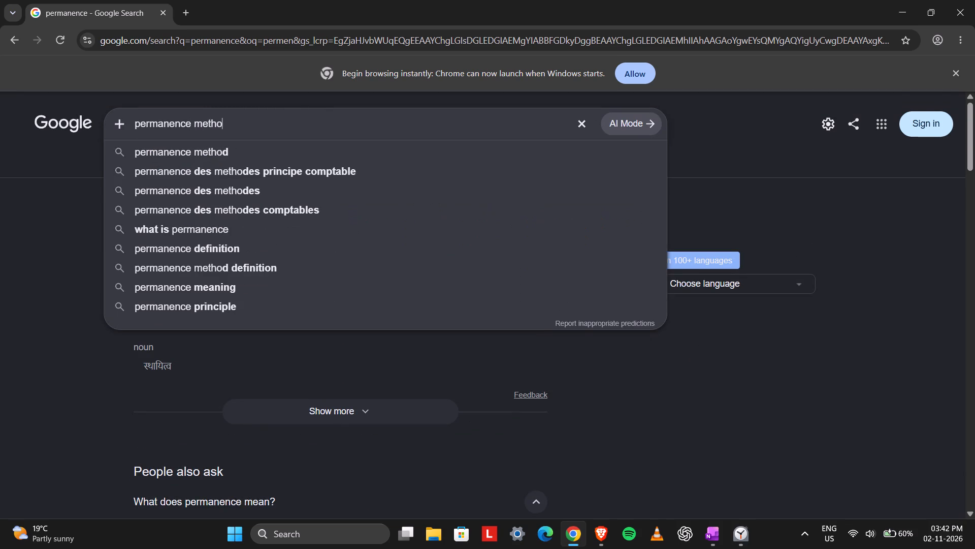
text(d)
key(space)
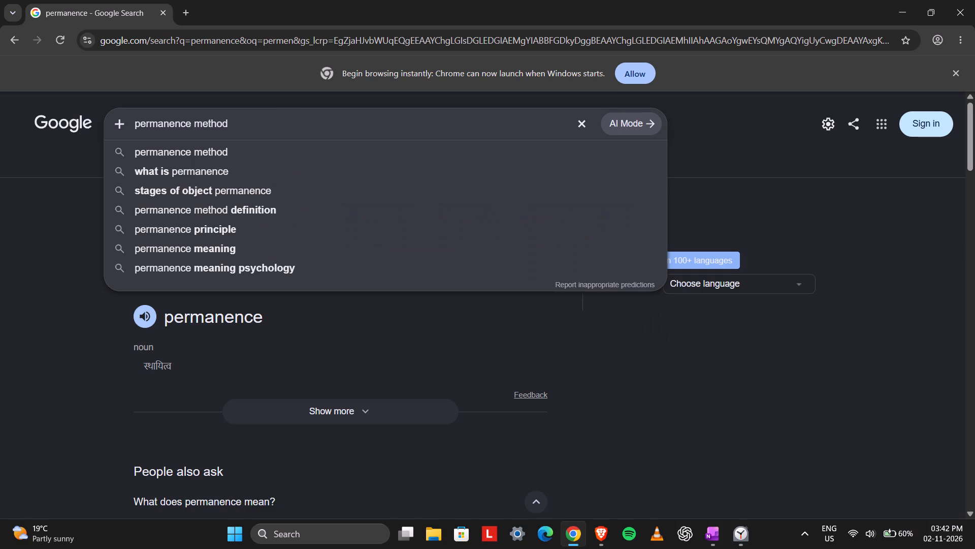
text(in)
key(space)
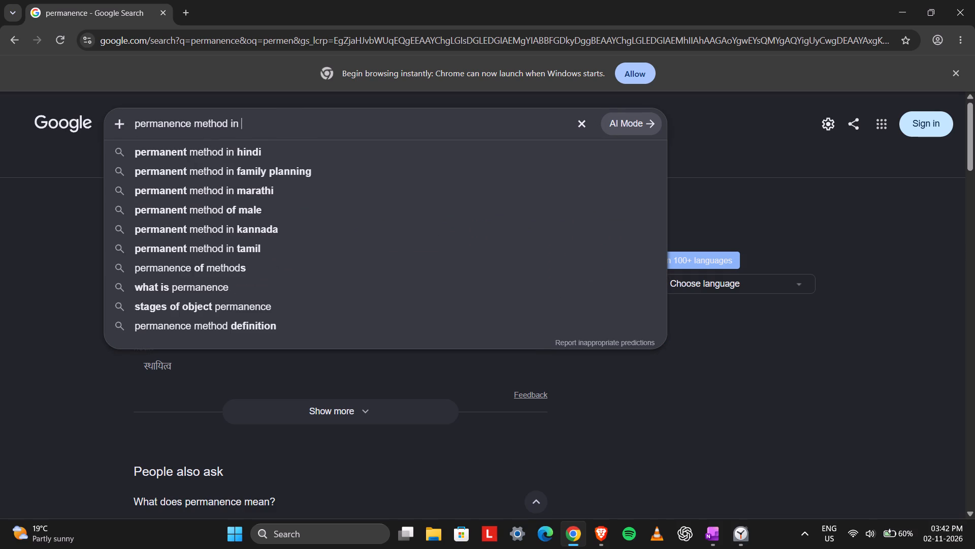
text(acc)
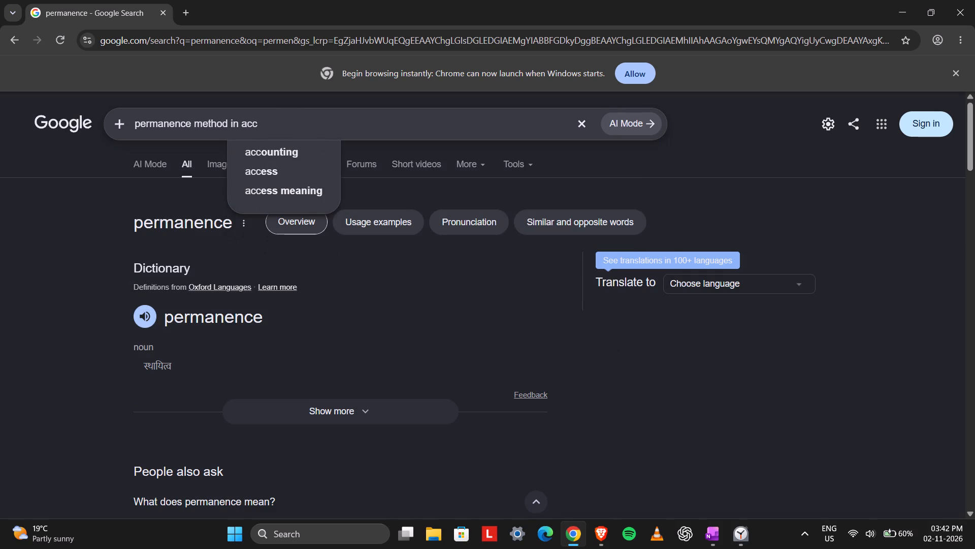
key(Down)
key(Return)
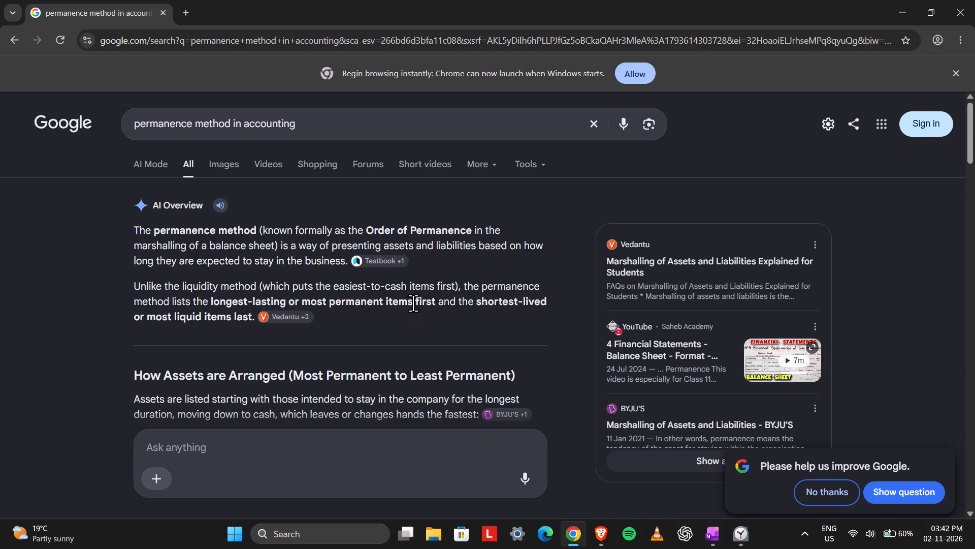
scroll(356, 295, down, 1)
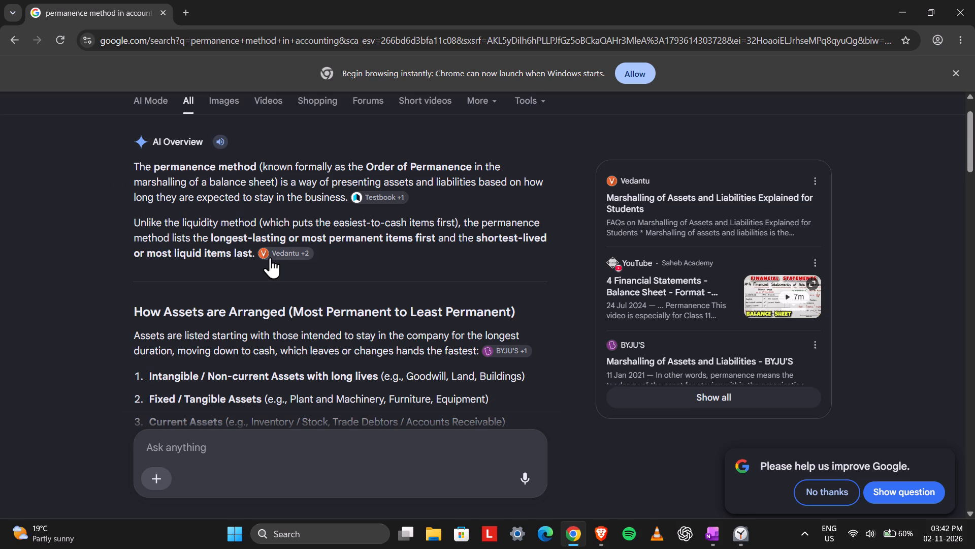
scroll(268, 273, down, 2)
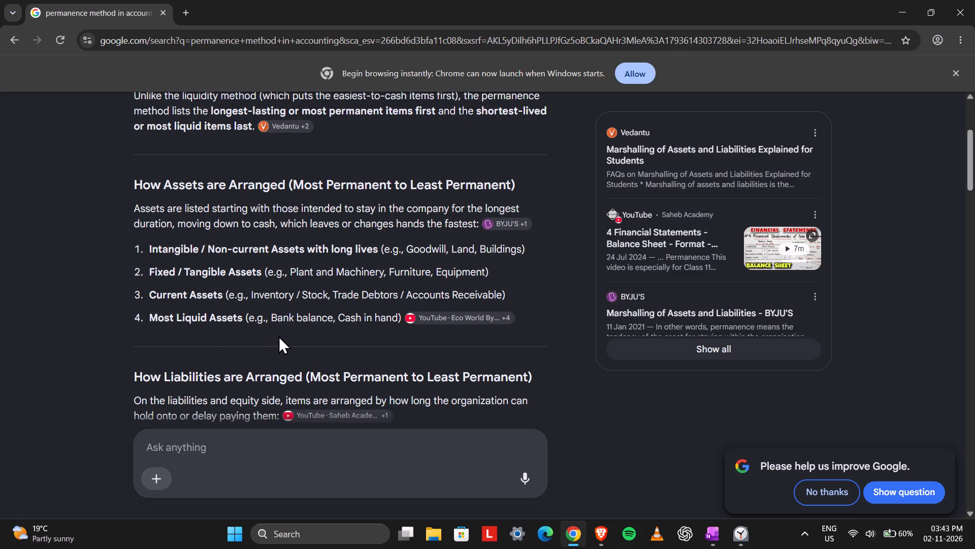
scroll(323, 210, down, 4)
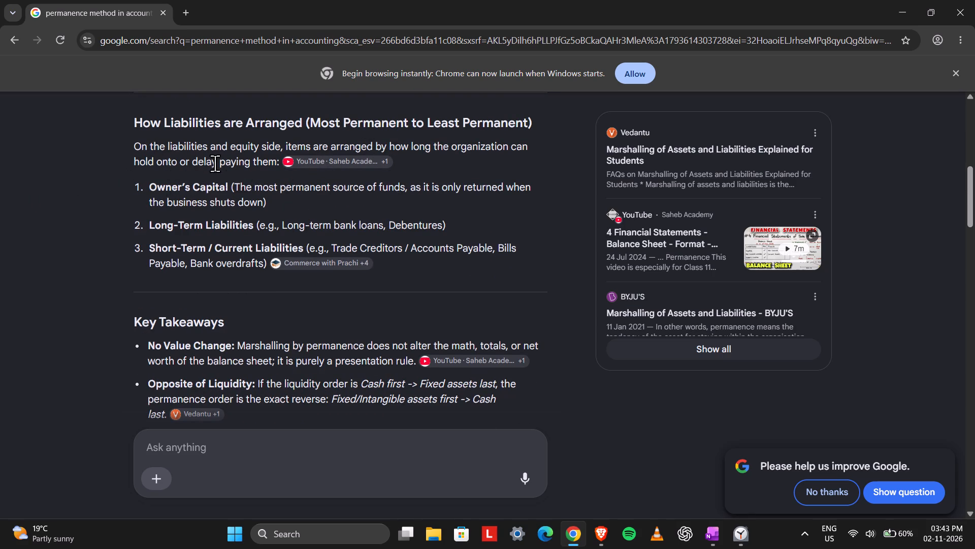
scroll(9, 237, down, 1)
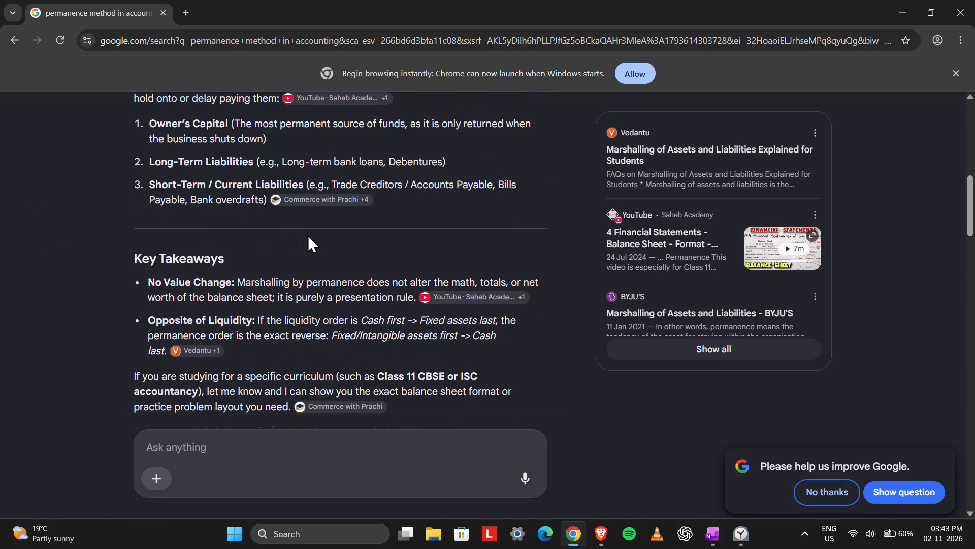
Close the permanence search results tab and the Chrome window.
click(902, 11)
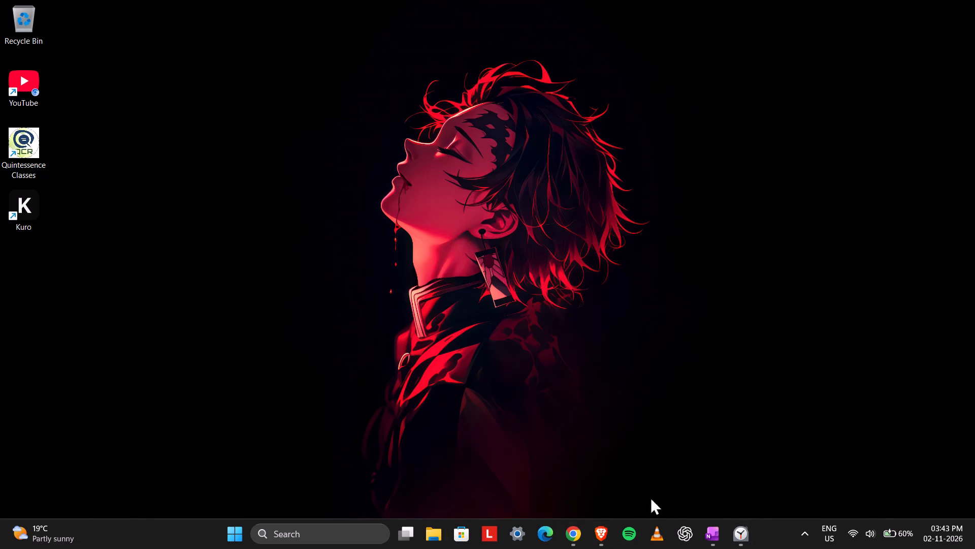
click(570, 518)
click(188, 0)
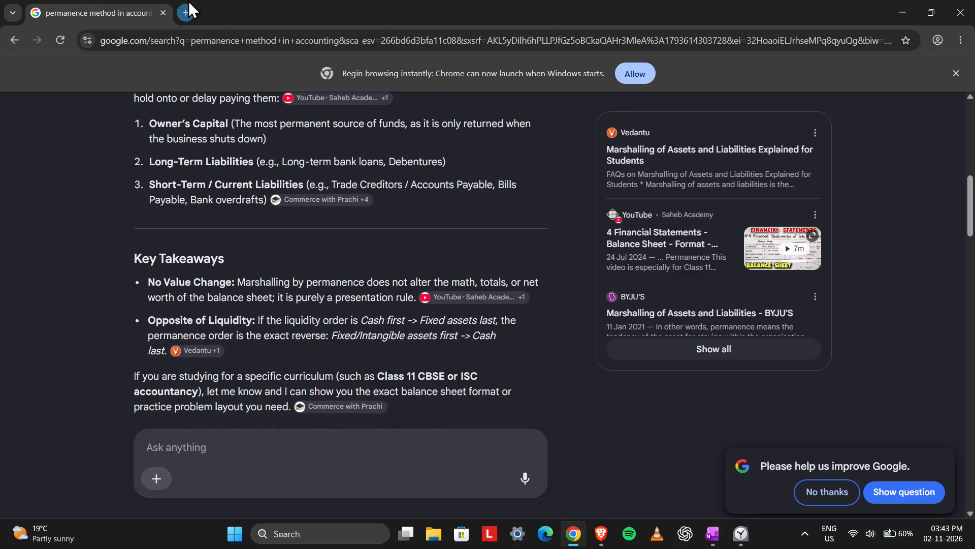
click(165, 7)
click(162, 12)
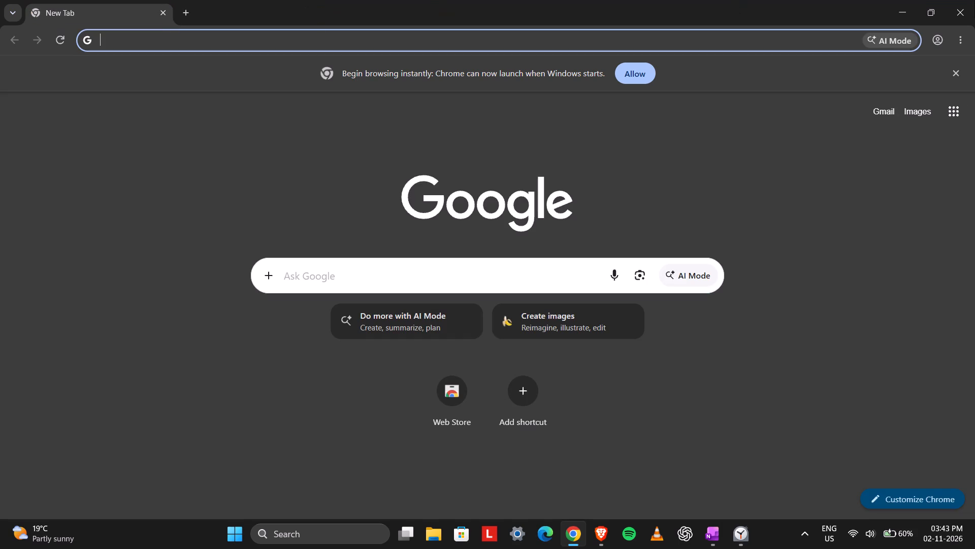
click(958, 0)
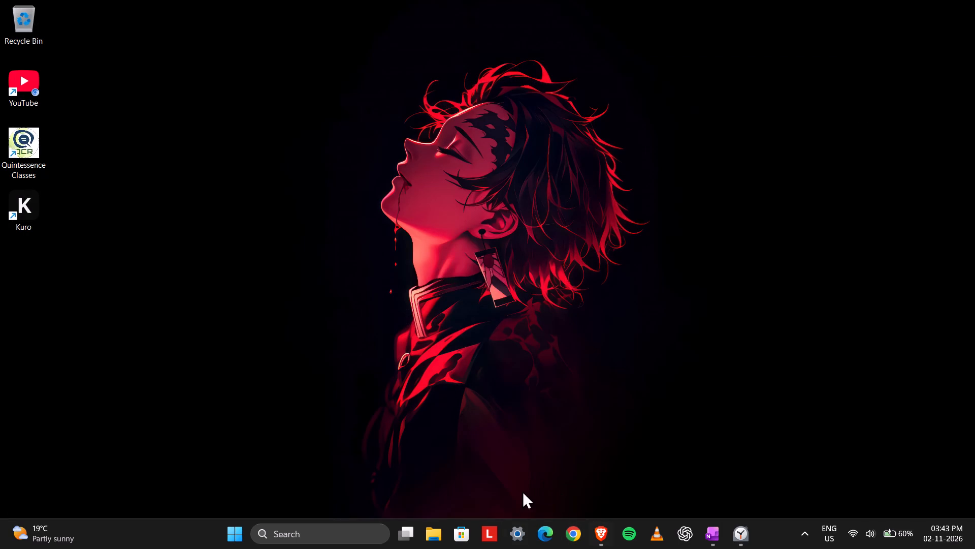
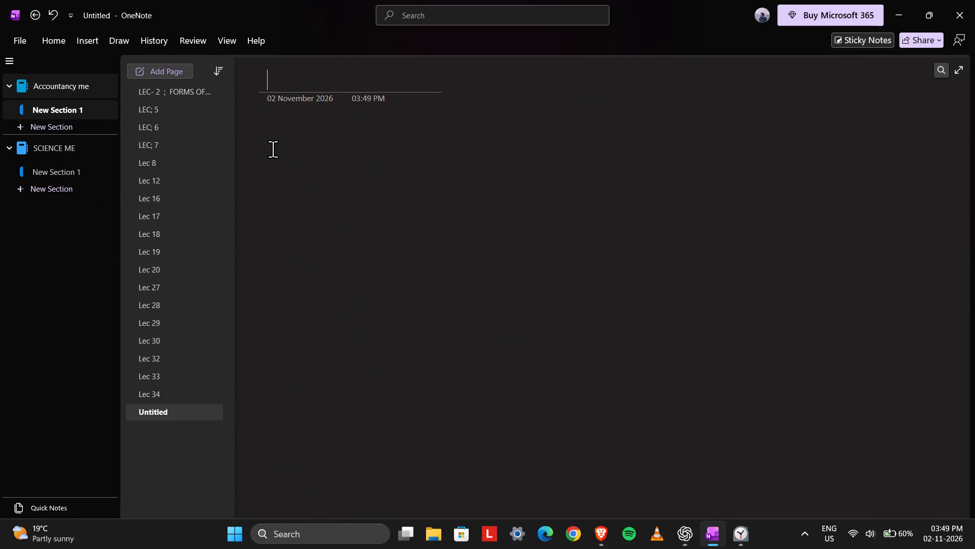
key(l)
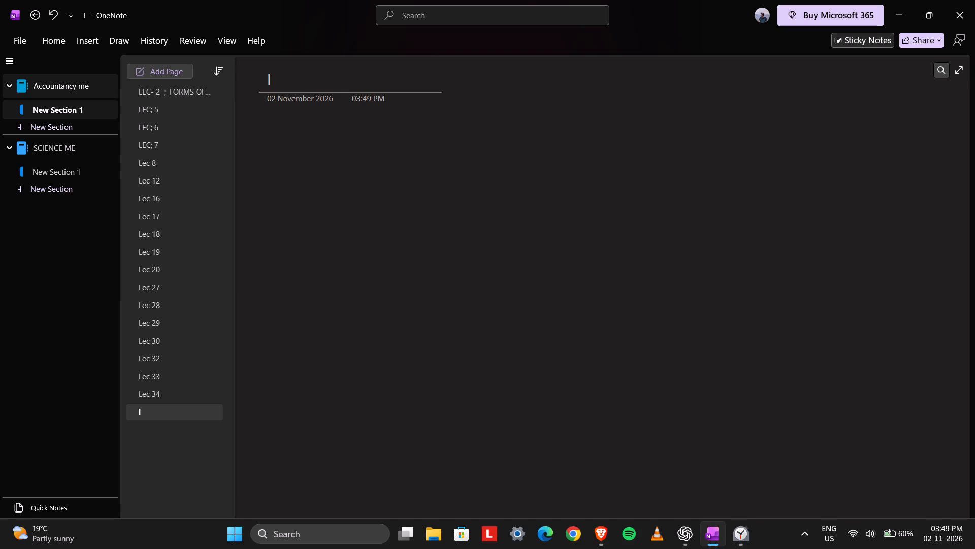
text(ec)
key(space)
key(3)
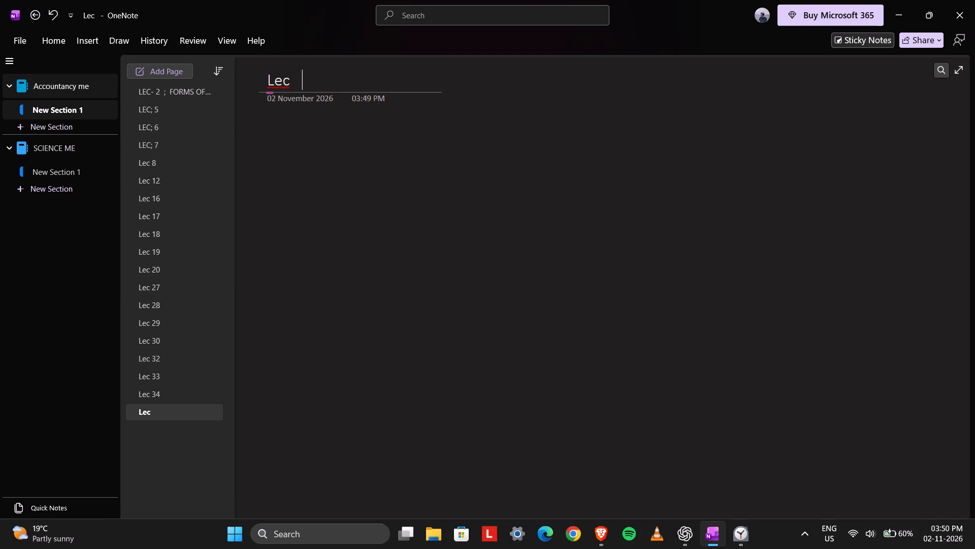
text(5)
key(space)
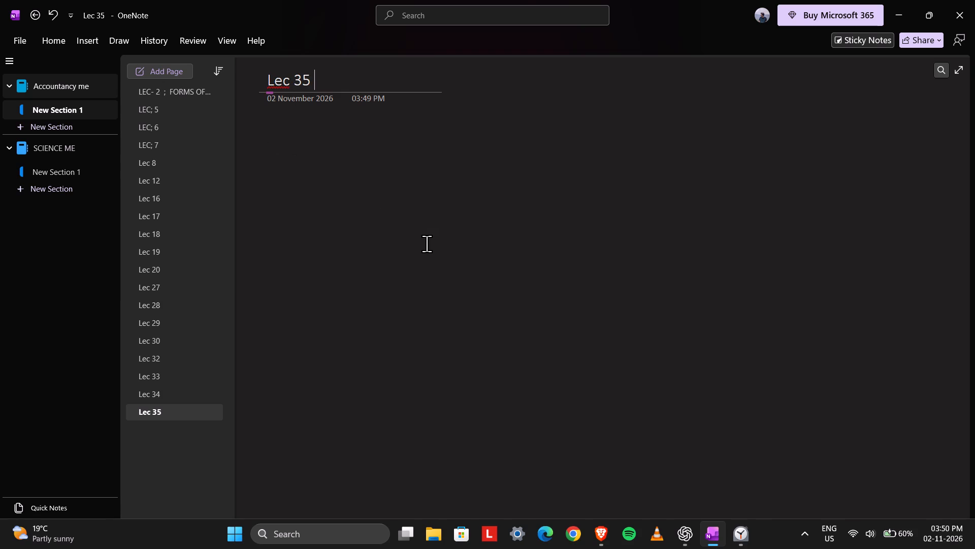
Paste the copied balance sheet notes into the body of the Lec 35 page.
click(280, 133)
key(ctrl+v)
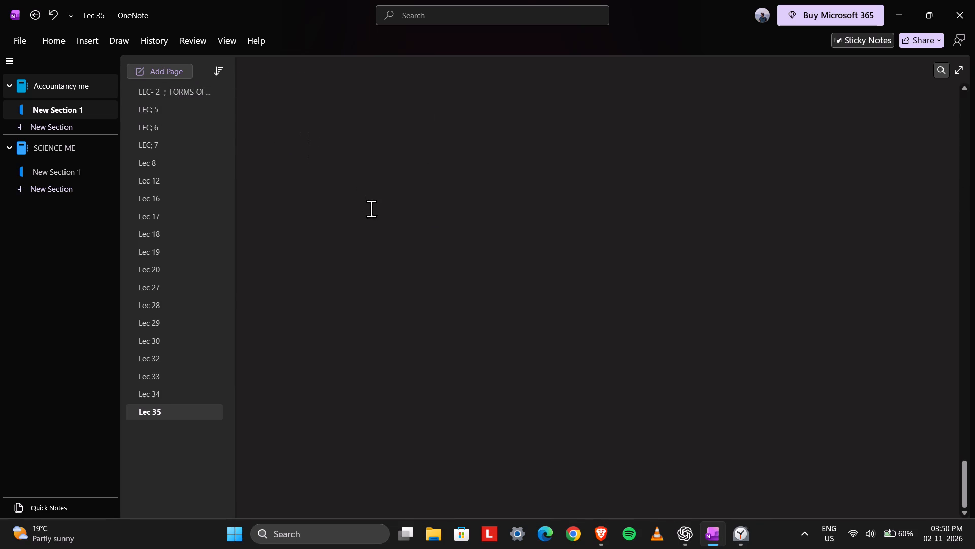
Set the font size of all the pasted balance sheet notes to 14.
scroll(369, 206, up, 5)
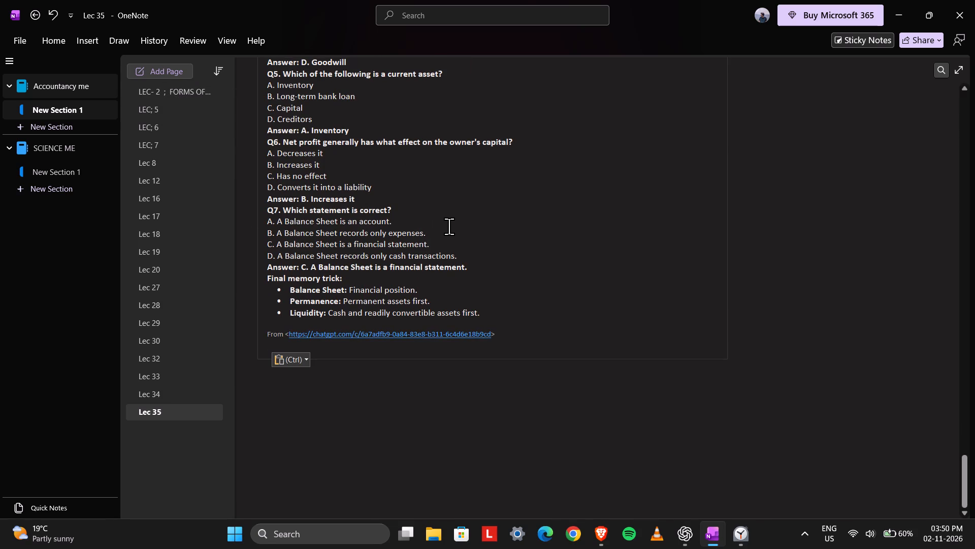
key(ctrl+a)
key(ctrl+a)
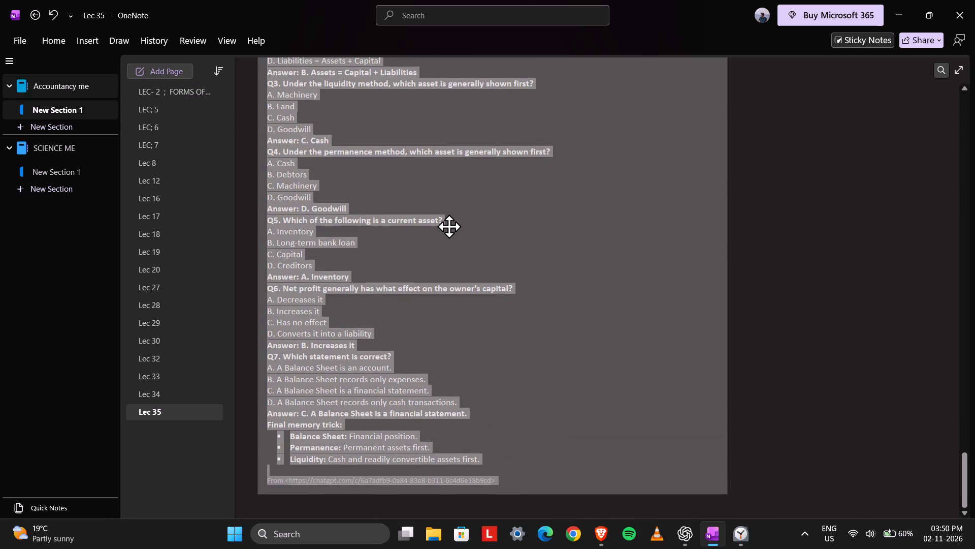
right_click(451, 225)
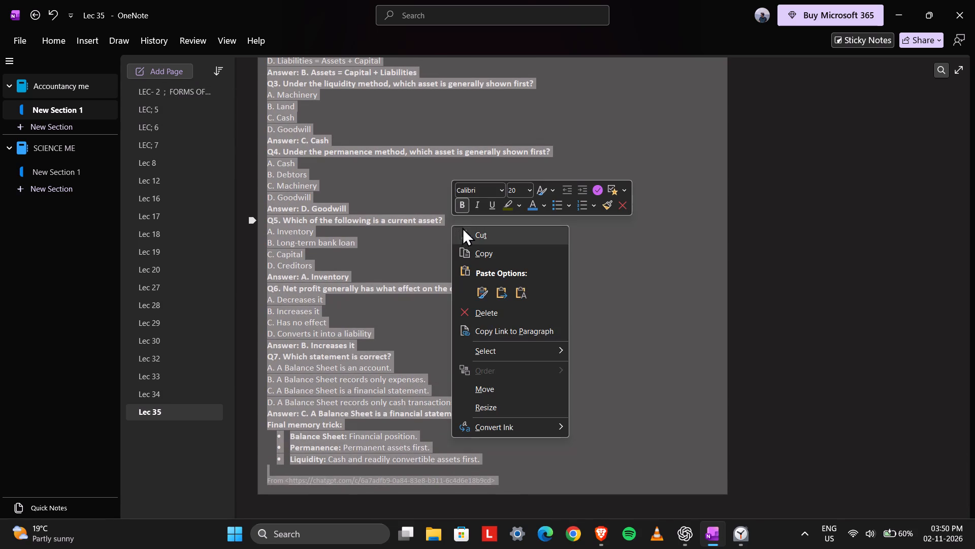
click(527, 189)
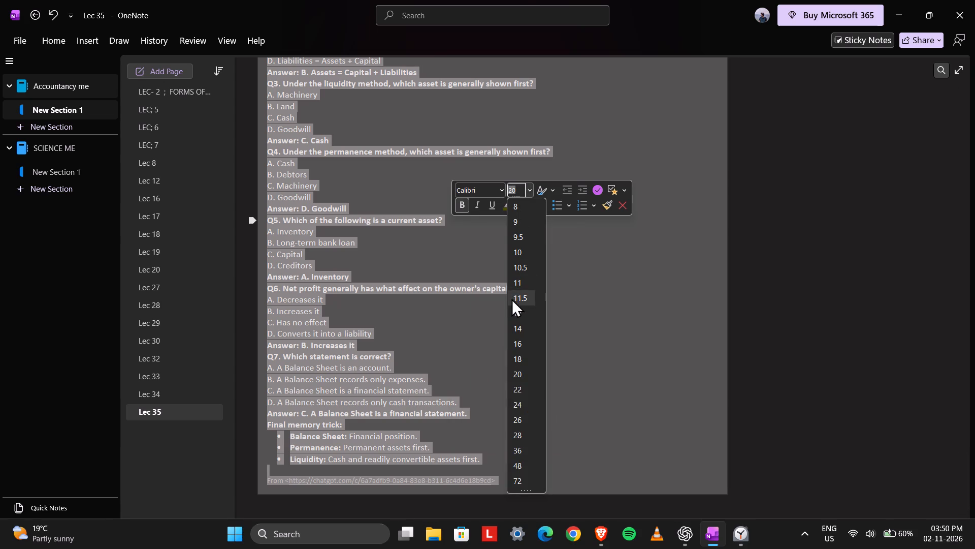
click(522, 328)
Widen the container of the pasted notes to nearly the full width of the page.
scroll(537, 312, up, 9)
scroll(773, 300, down, 1)
scroll(772, 300, up, 3)
scroll(766, 297, down, 1)
scroll(764, 296, up, 7)
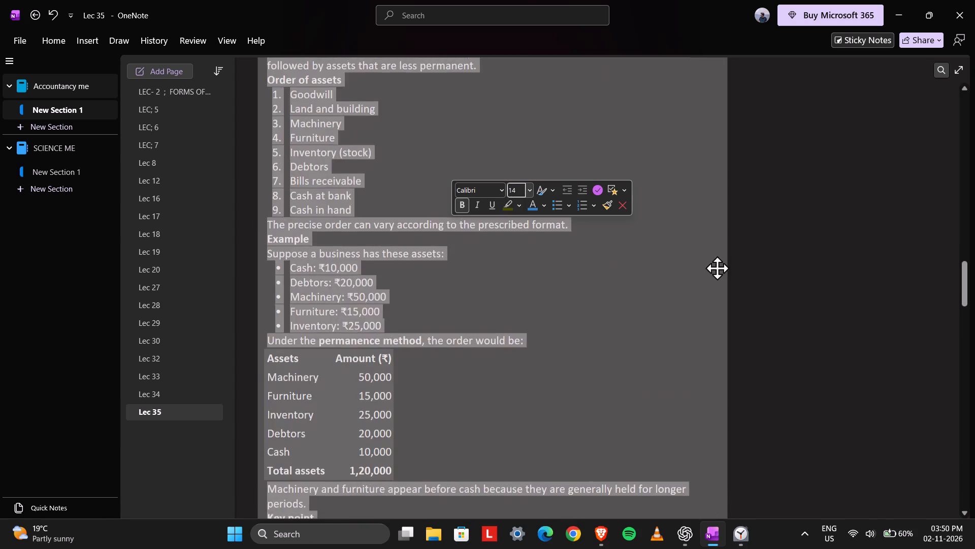
scroll(704, 266, up, 6)
scroll(701, 265, down, 1)
scroll(701, 265, up, 1)
scroll(701, 265, down, 1)
scroll(701, 265, up, 6)
scroll(635, 284, down, 1)
scroll(635, 284, up, 2)
scroll(634, 284, down, 2)
scroll(634, 284, up, 9)
scroll(634, 284, down, 1)
scroll(634, 284, up, 8)
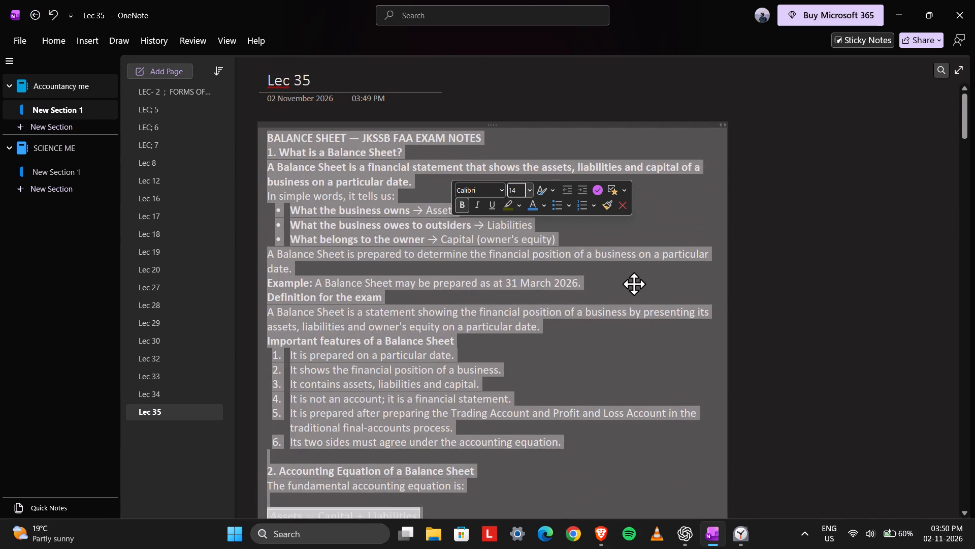
drag(727, 123, 872, 120)
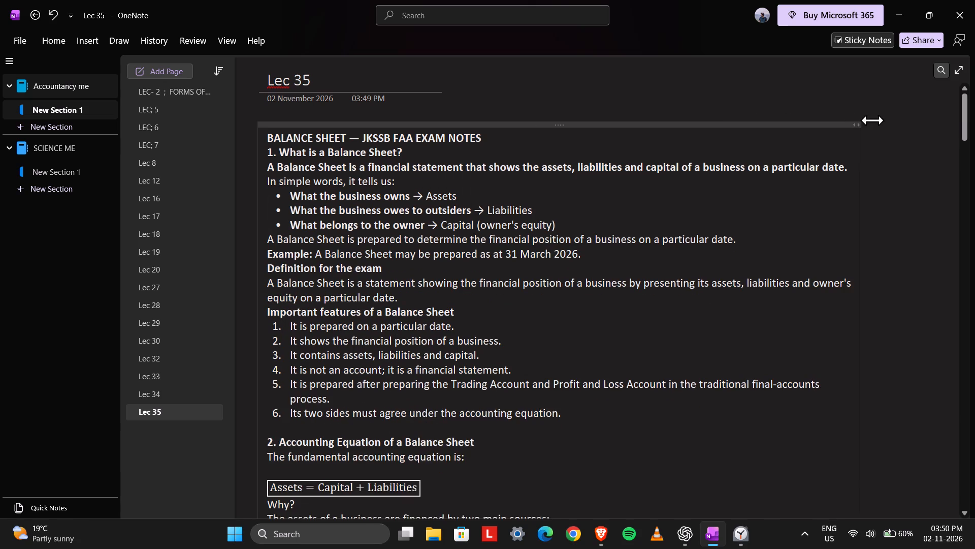
drag(872, 120, 898, 124)
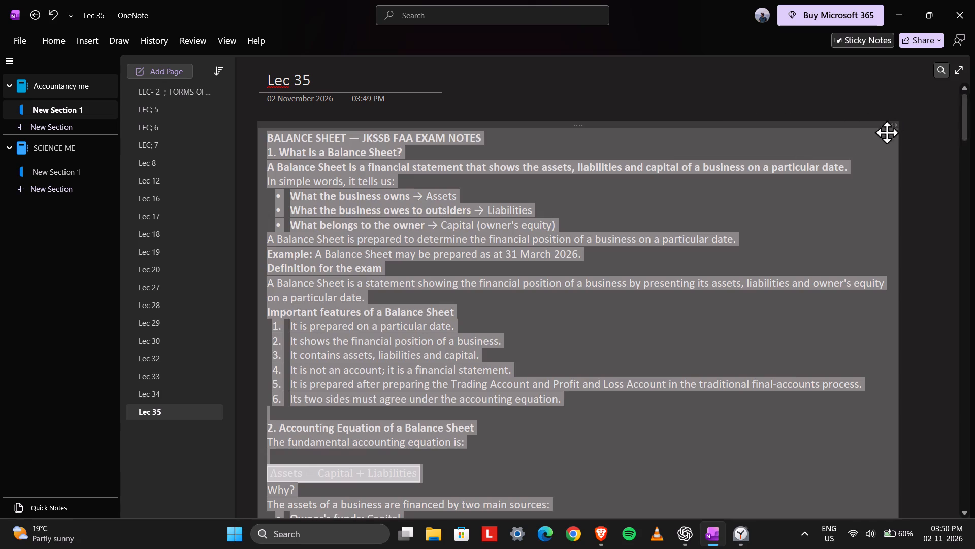
click(256, 127)
Highlight "a particular date." in the bold definition under "What is a Balance Sheet?".
scroll(478, 143, down, 1)
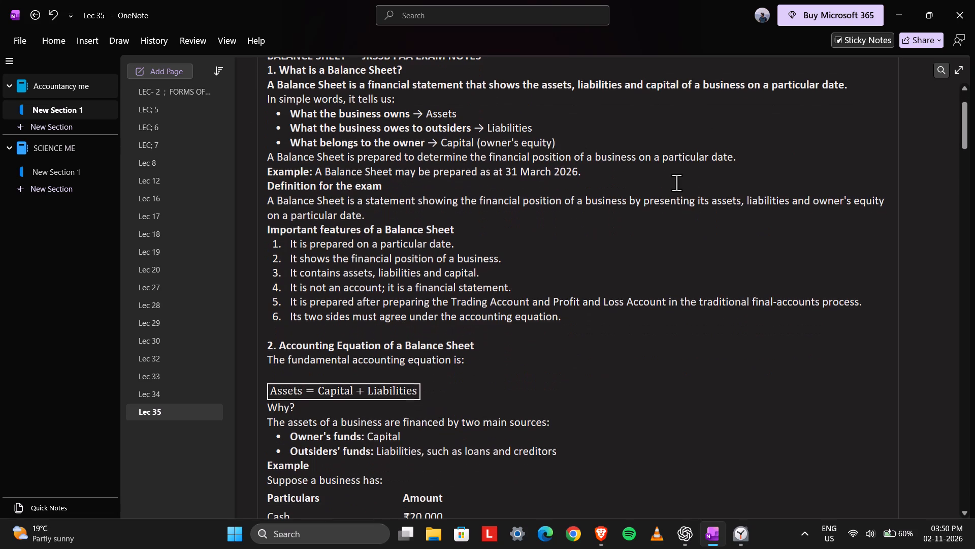
click(640, 240)
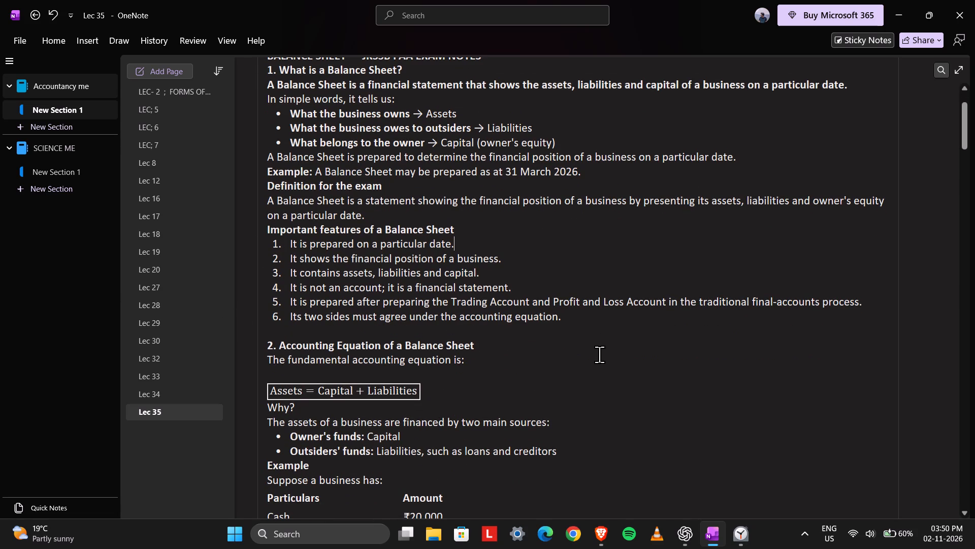
scroll(548, 327, up, 2)
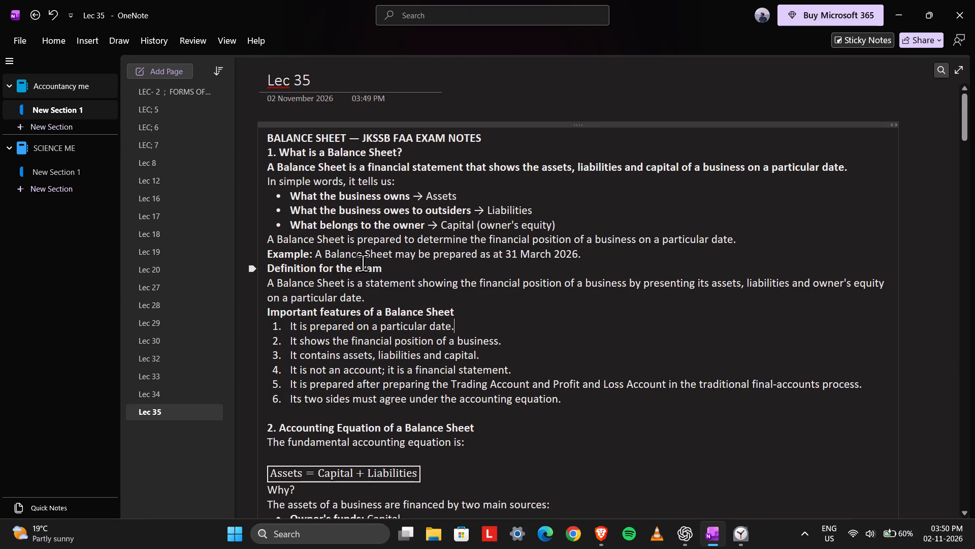
scroll(363, 263, down, 2)
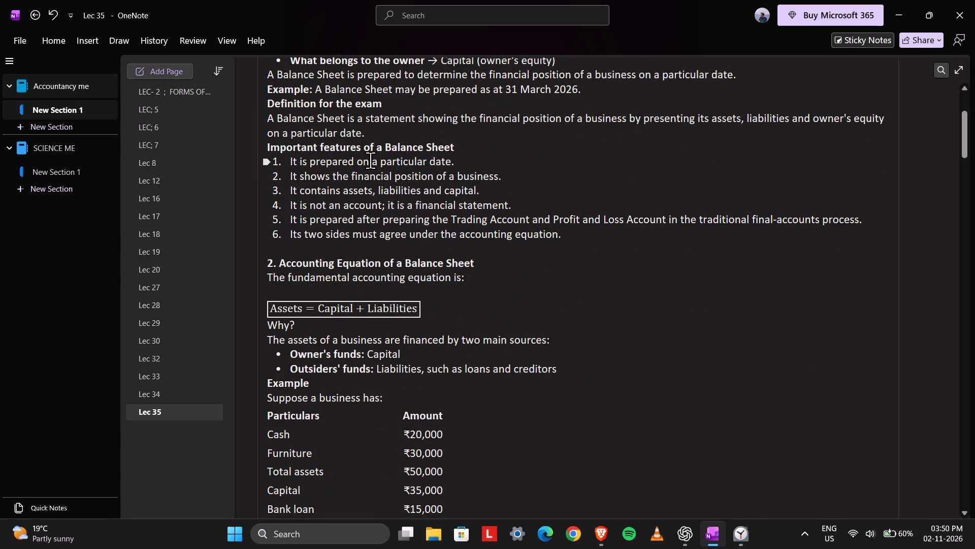
scroll(405, 167, up, 3)
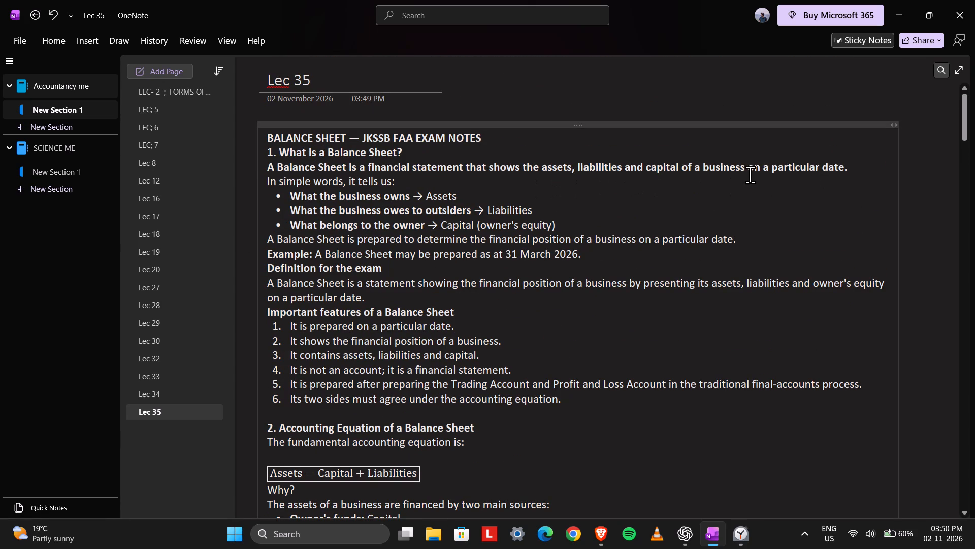
drag(766, 166, 854, 171)
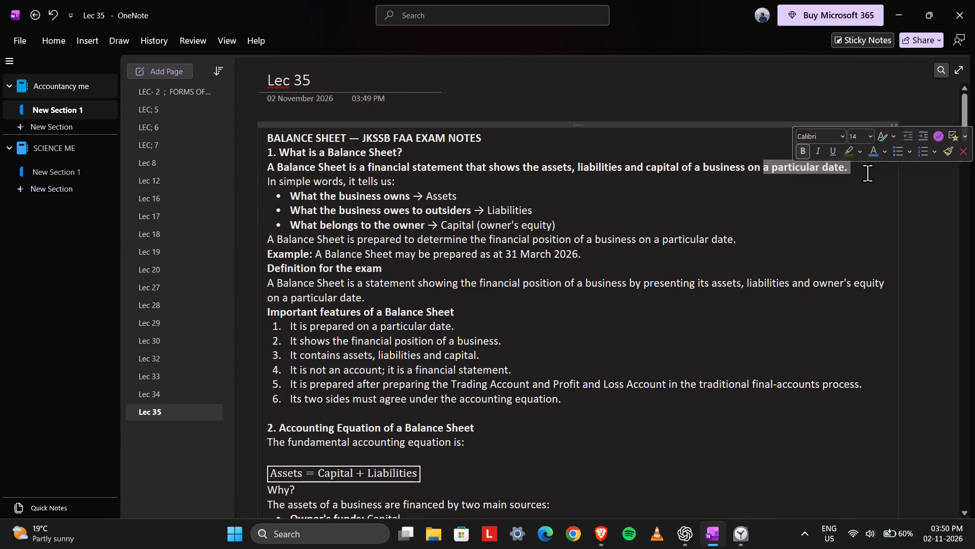
click(852, 150)
click(710, 232)
Highlight the sixth important feature, "Its two sides must agree under the accounting equation.", in yellow.
scroll(542, 235, down, 2)
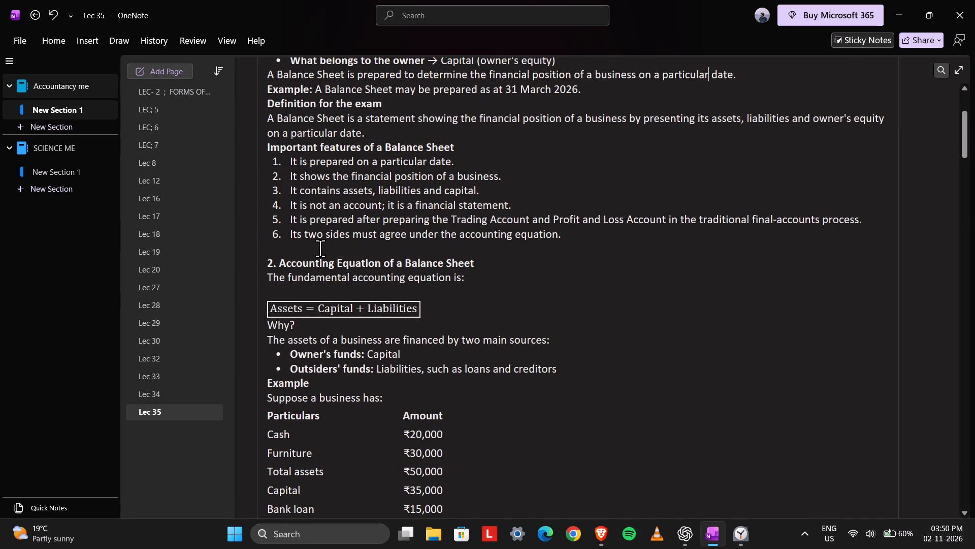
drag(288, 236, 555, 239)
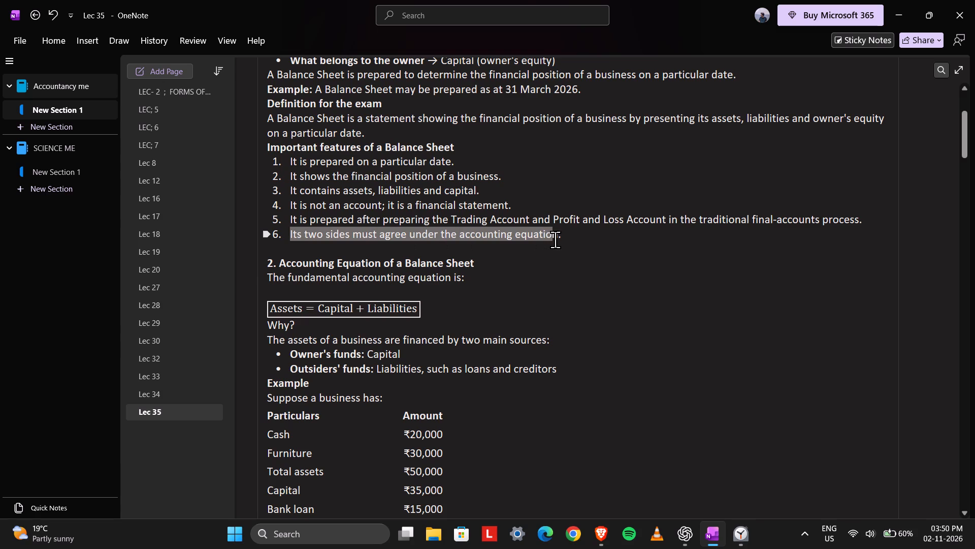
drag(555, 239, 566, 239)
click(622, 219)
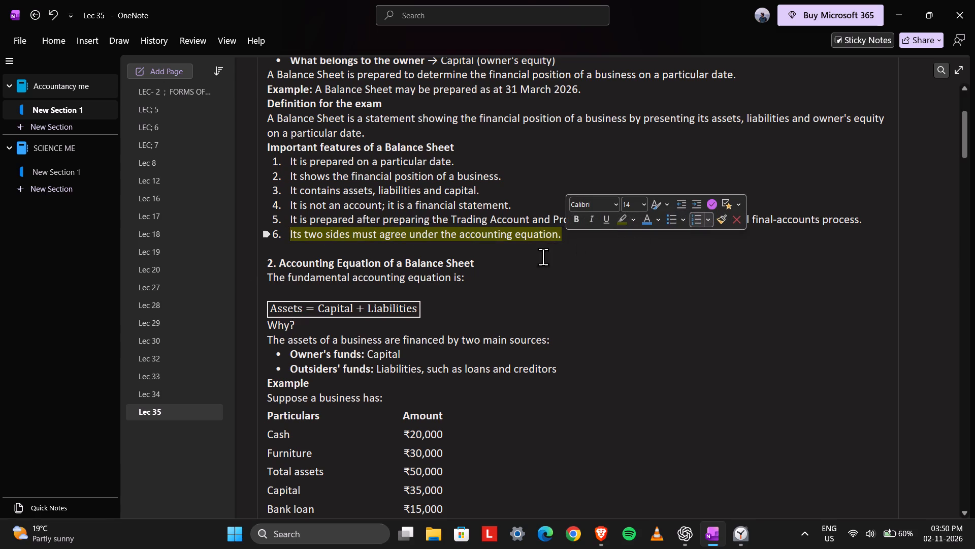
Highlight "Assets = Capital + Liabilities." after "Remember for the exam:" in section 2 in yellow.
click(540, 261)
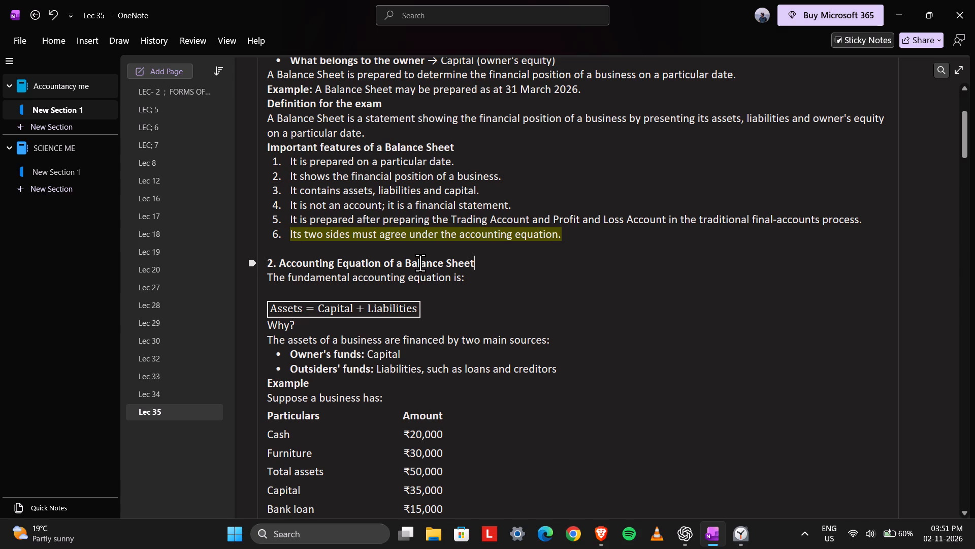
scroll(416, 282, down, 1)
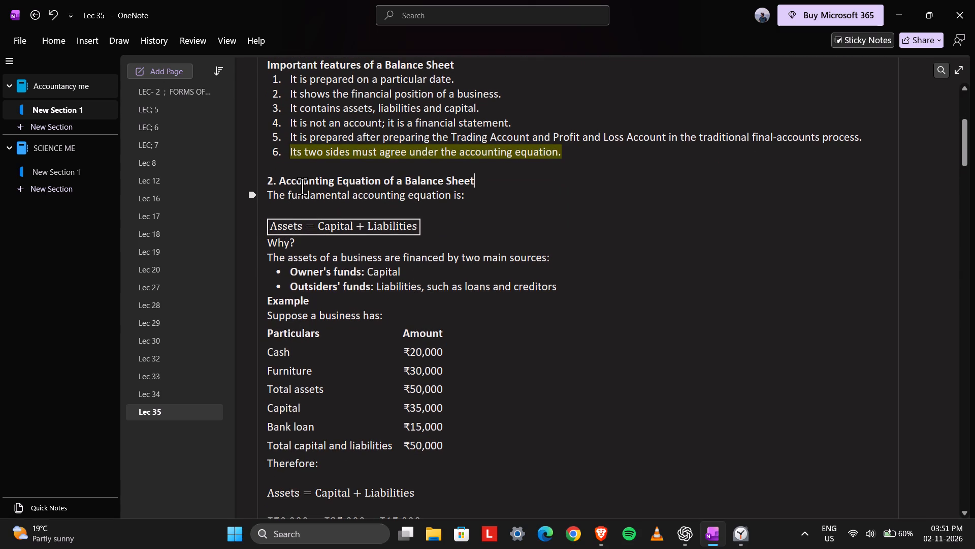
scroll(309, 207, down, 1)
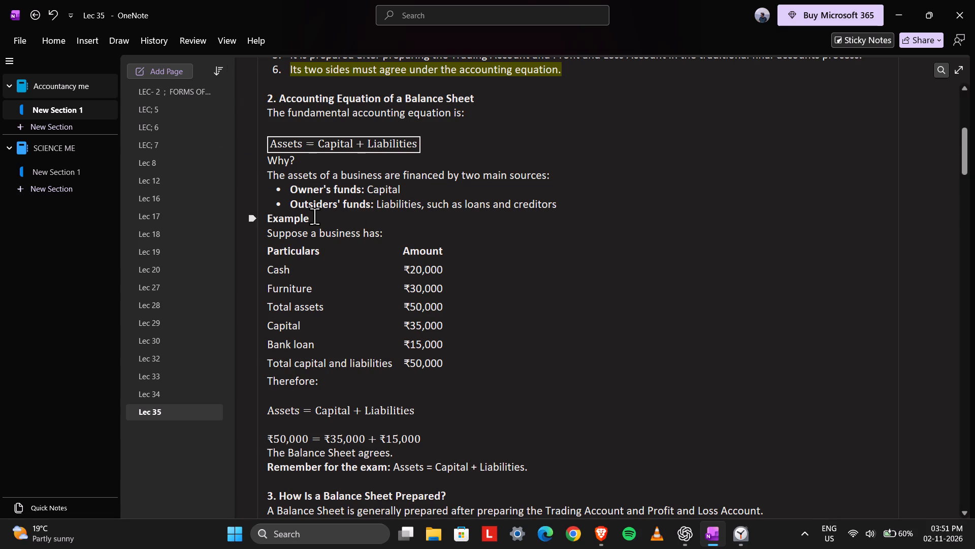
scroll(509, 210, down, 1)
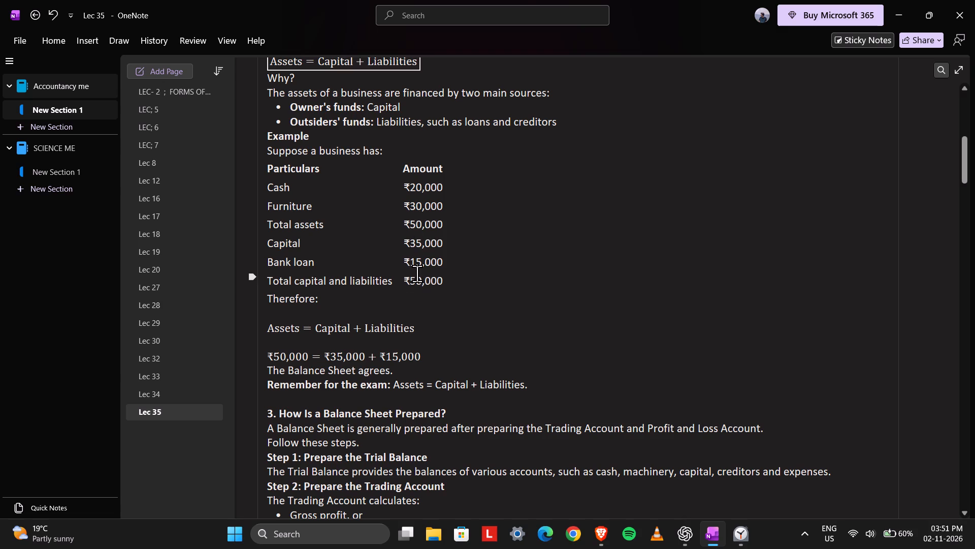
scroll(336, 298, down, 1)
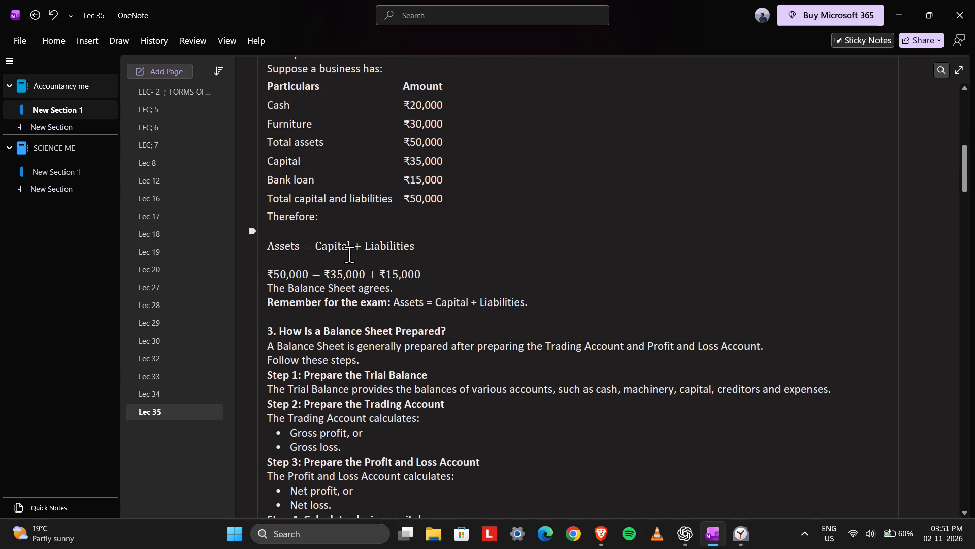
scroll(346, 254, up, 1)
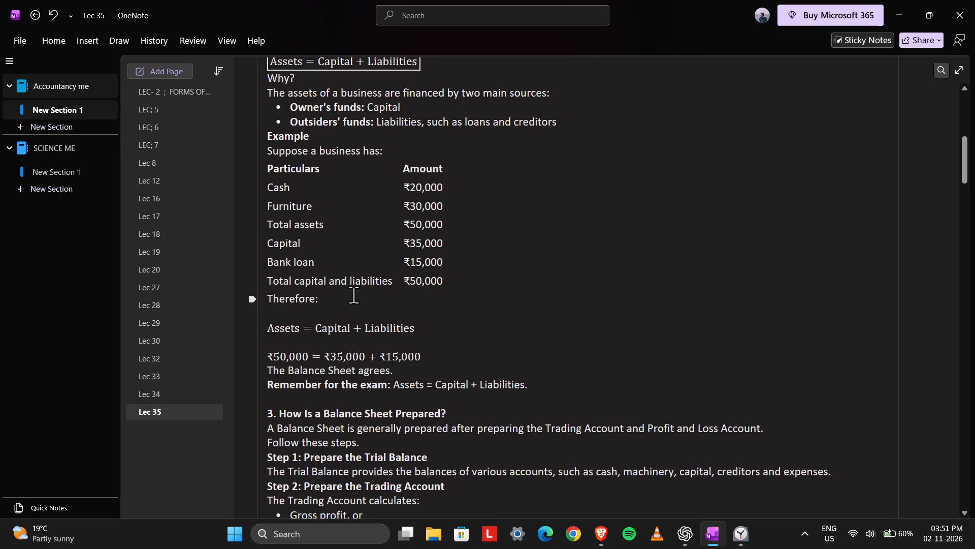
scroll(380, 299, down, 1)
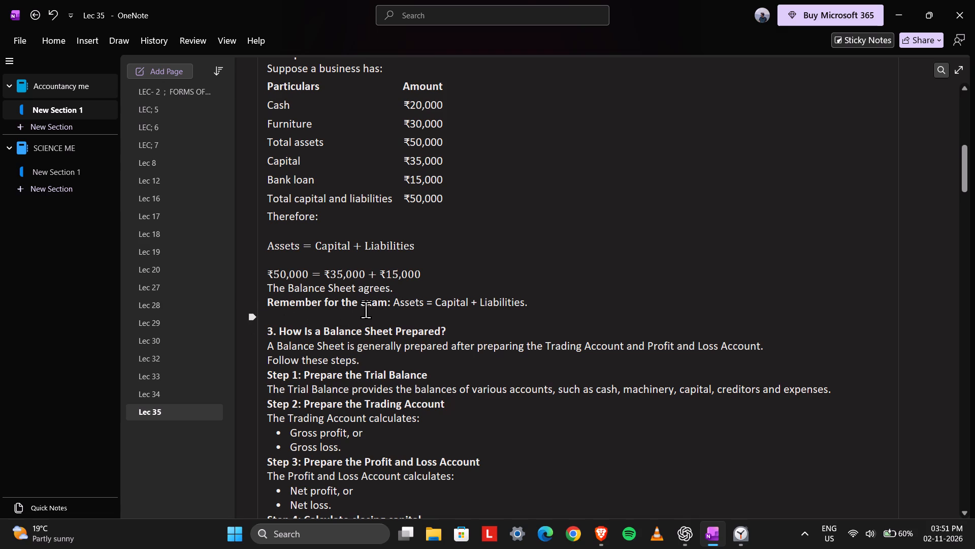
scroll(460, 295, down, 1)
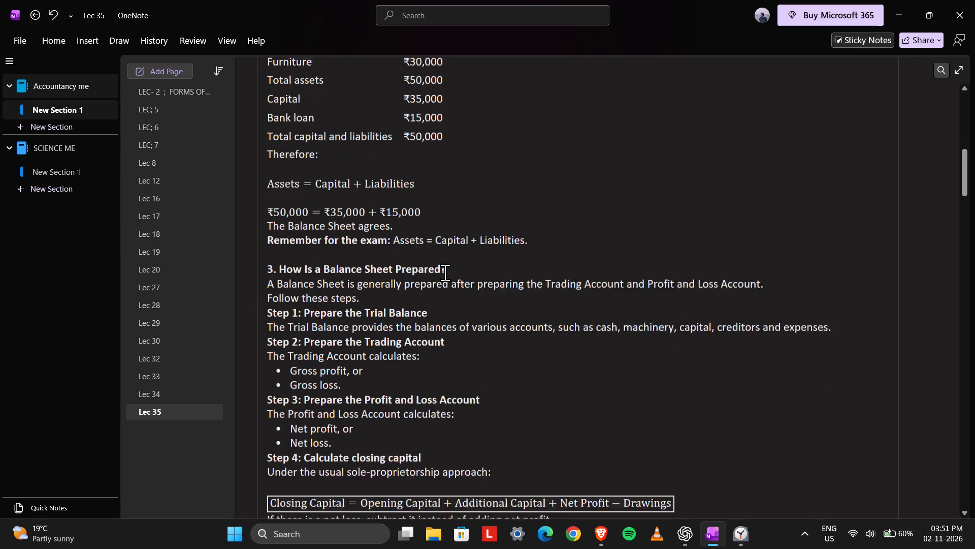
drag(394, 222, 536, 222)
click(592, 205)
click(591, 226)
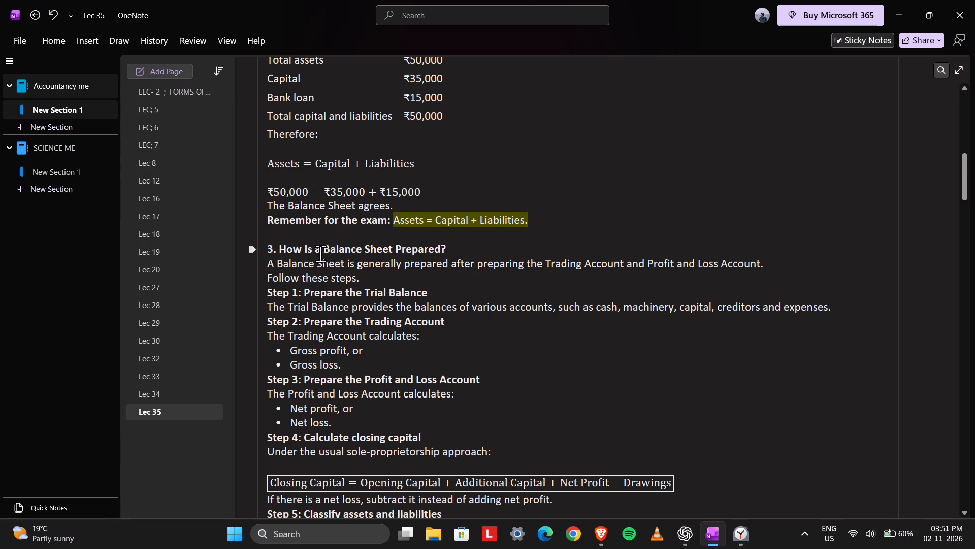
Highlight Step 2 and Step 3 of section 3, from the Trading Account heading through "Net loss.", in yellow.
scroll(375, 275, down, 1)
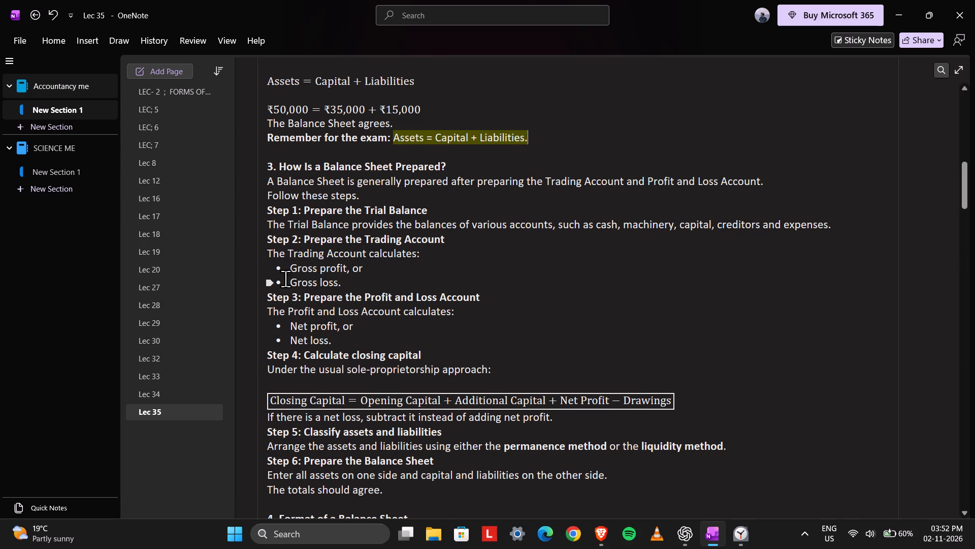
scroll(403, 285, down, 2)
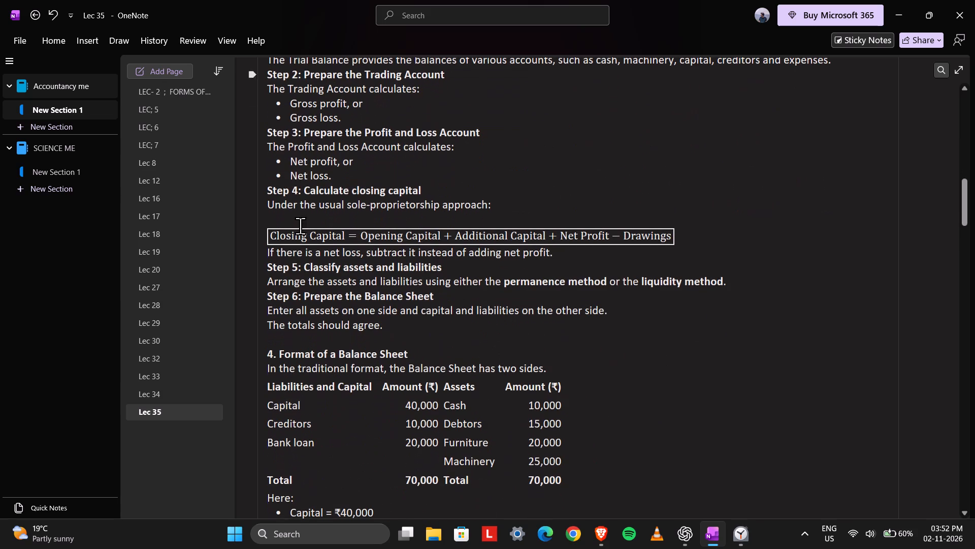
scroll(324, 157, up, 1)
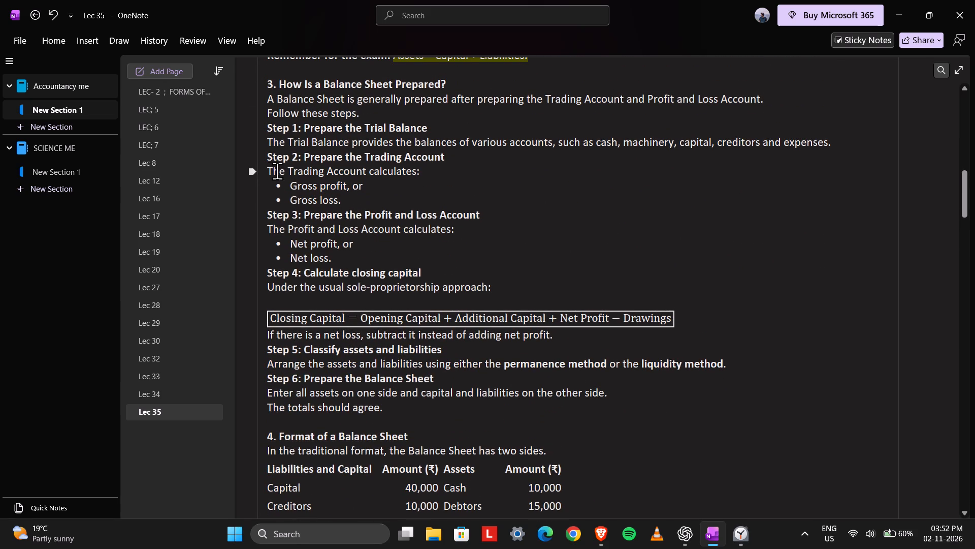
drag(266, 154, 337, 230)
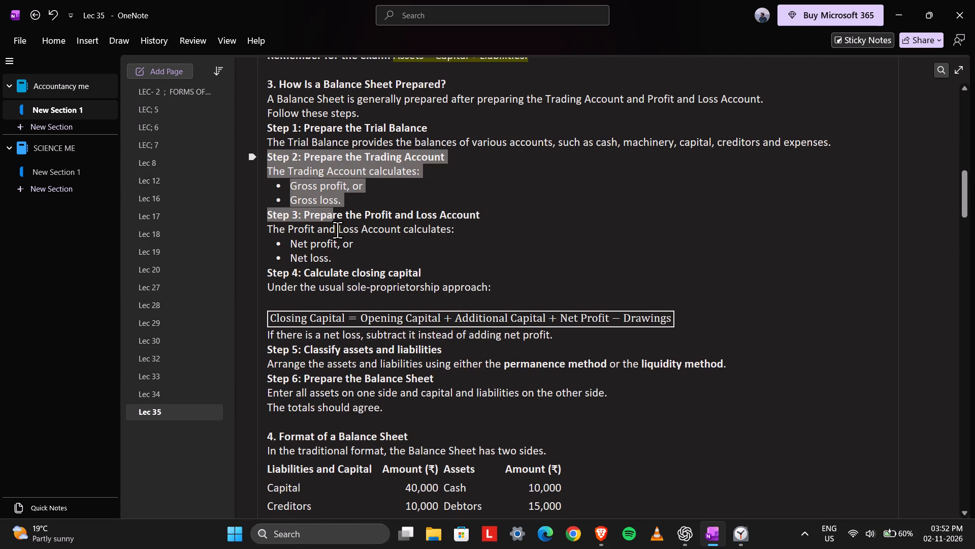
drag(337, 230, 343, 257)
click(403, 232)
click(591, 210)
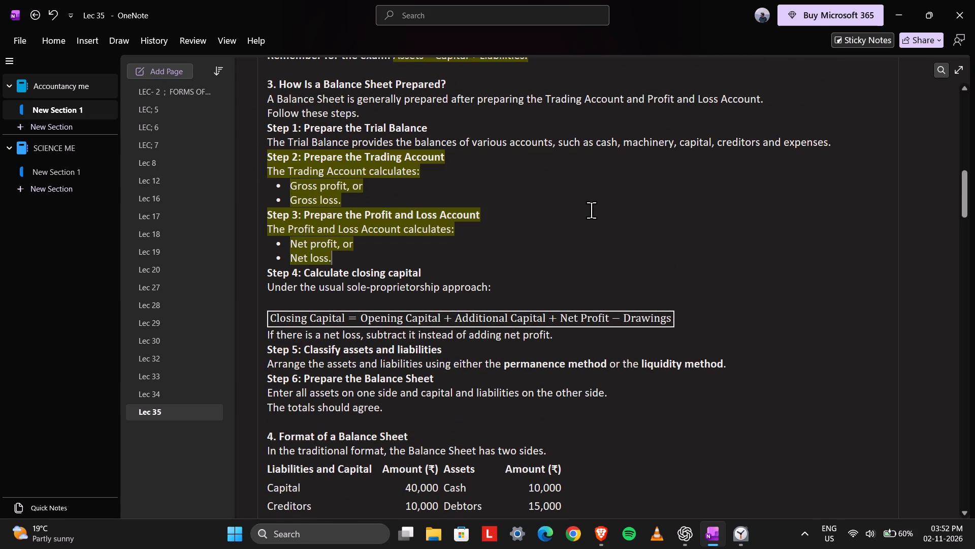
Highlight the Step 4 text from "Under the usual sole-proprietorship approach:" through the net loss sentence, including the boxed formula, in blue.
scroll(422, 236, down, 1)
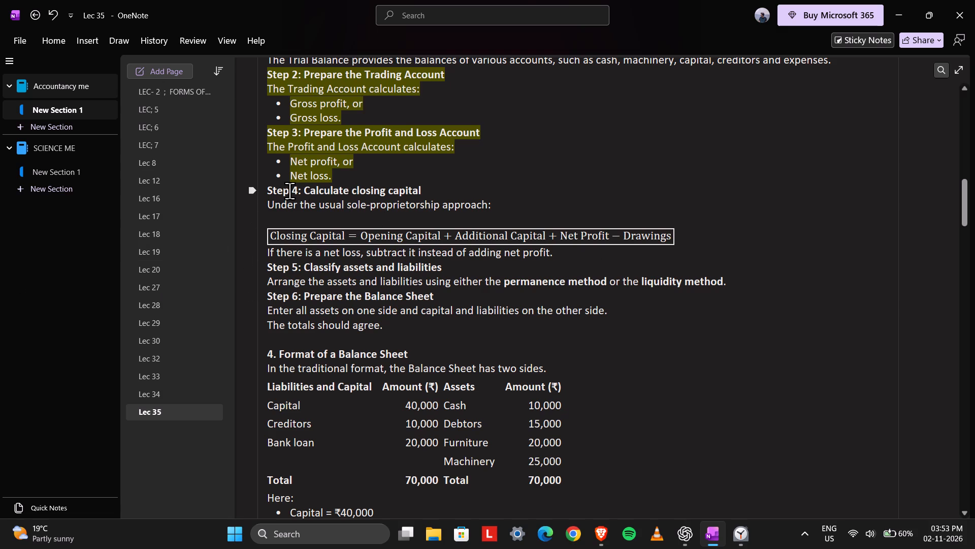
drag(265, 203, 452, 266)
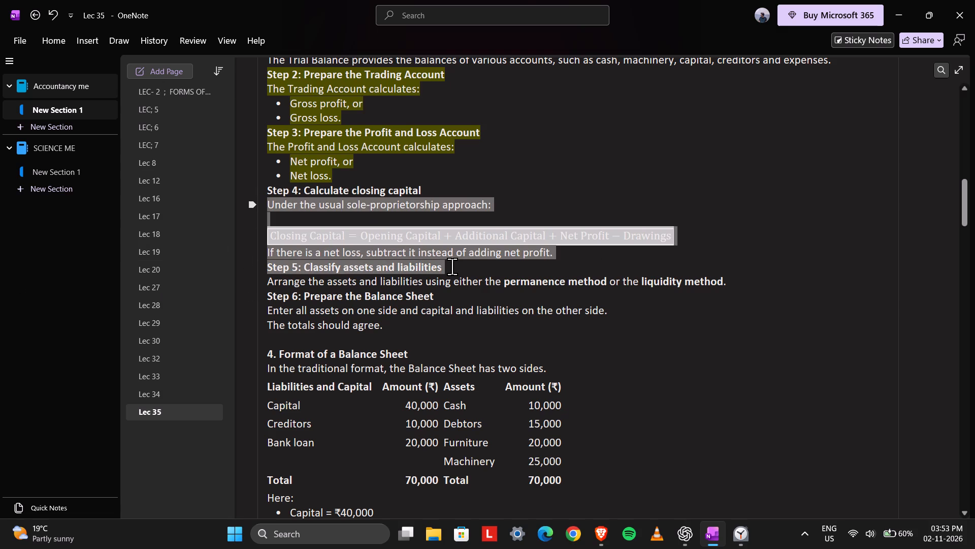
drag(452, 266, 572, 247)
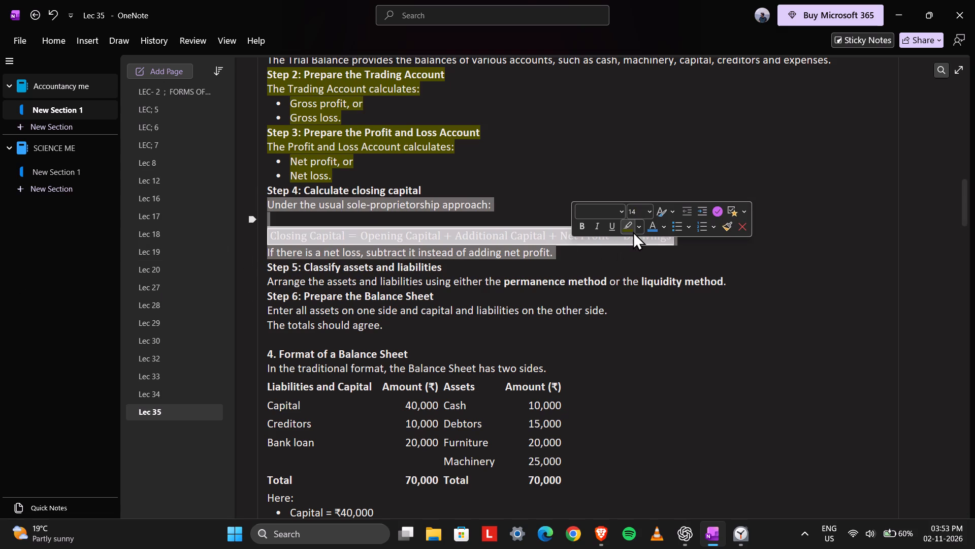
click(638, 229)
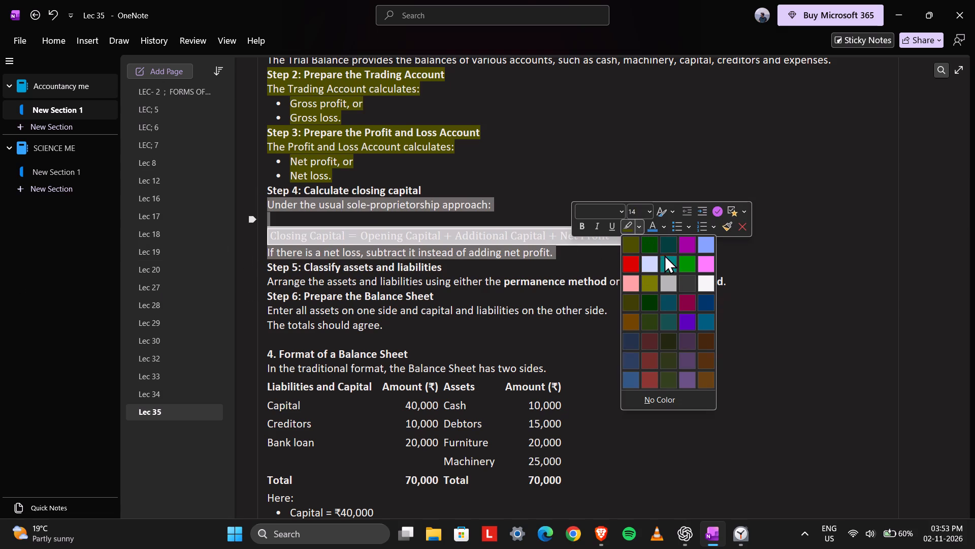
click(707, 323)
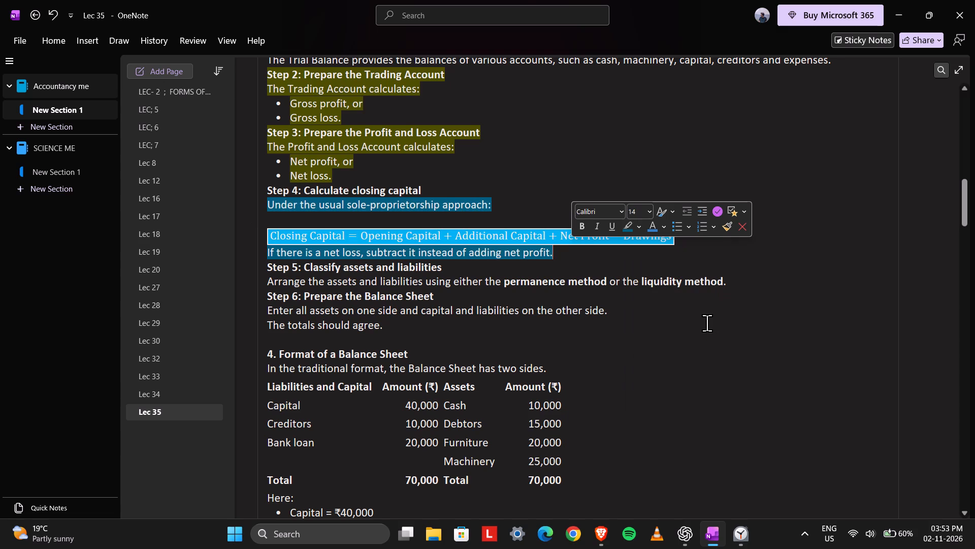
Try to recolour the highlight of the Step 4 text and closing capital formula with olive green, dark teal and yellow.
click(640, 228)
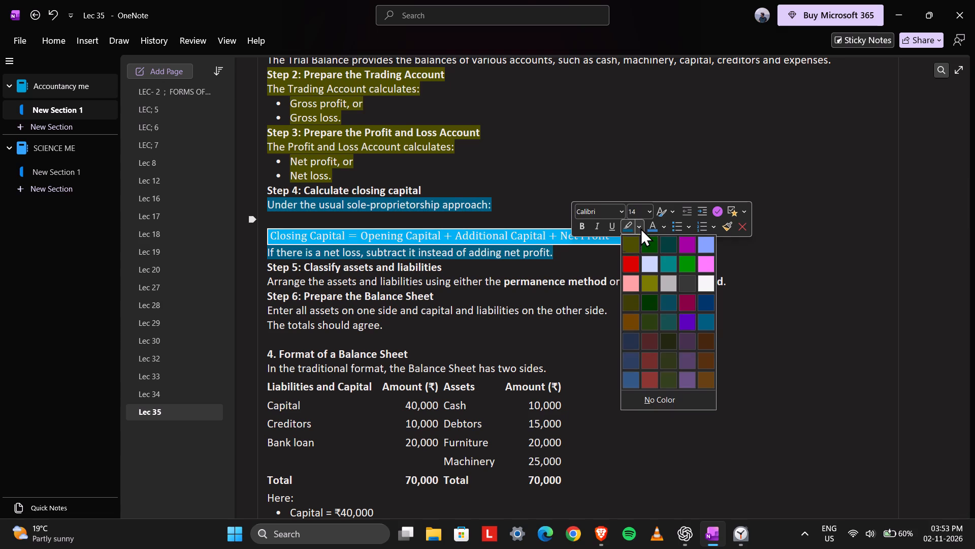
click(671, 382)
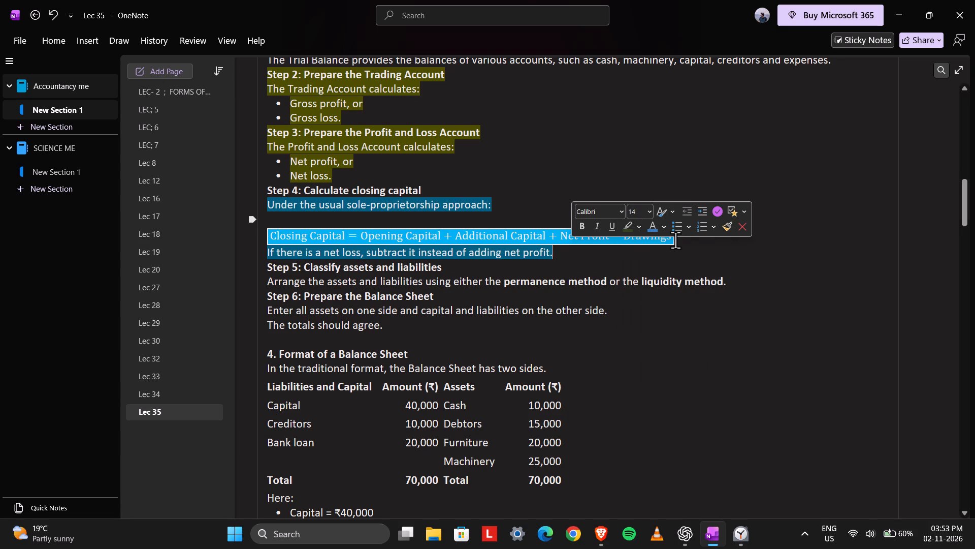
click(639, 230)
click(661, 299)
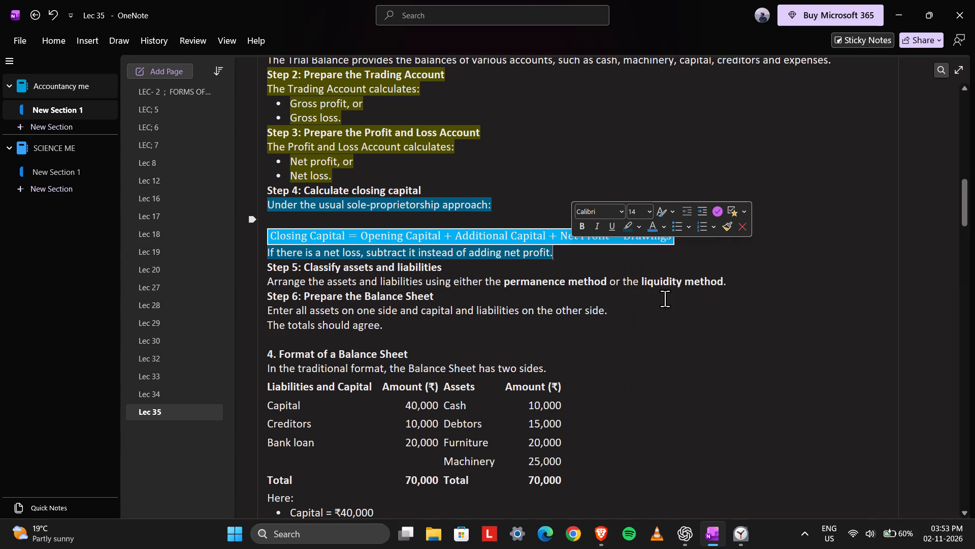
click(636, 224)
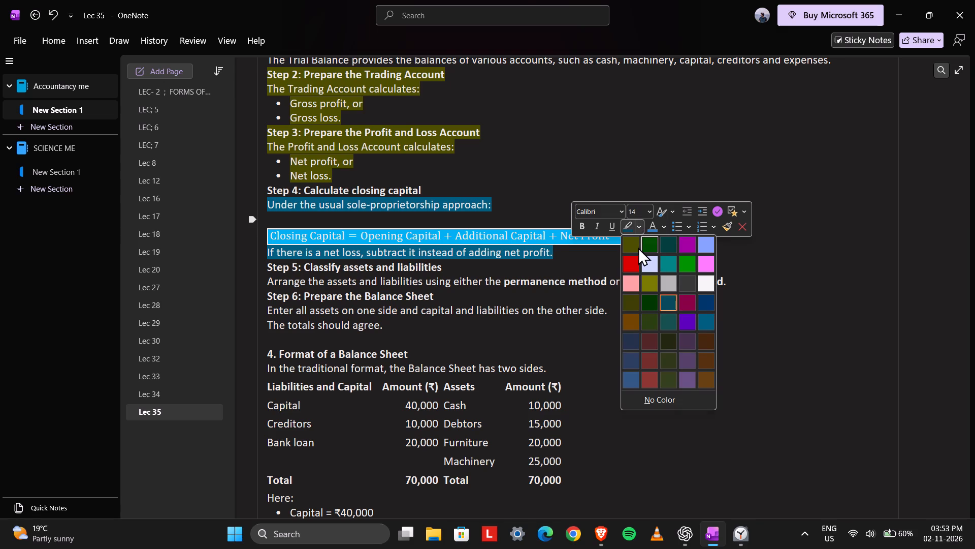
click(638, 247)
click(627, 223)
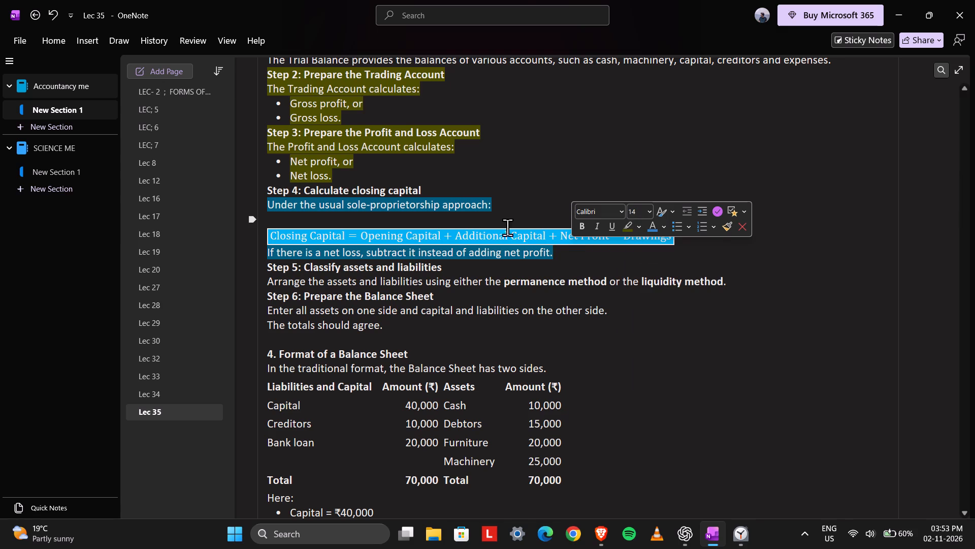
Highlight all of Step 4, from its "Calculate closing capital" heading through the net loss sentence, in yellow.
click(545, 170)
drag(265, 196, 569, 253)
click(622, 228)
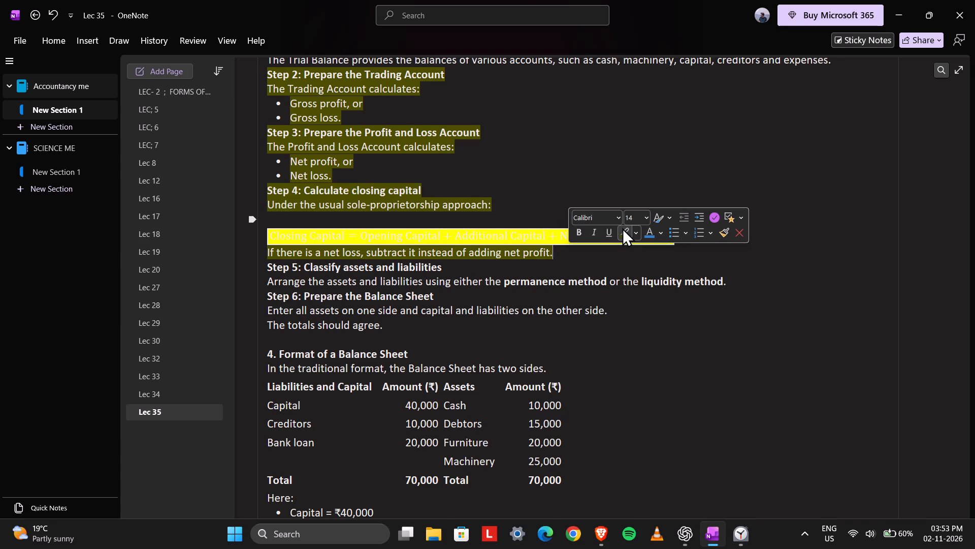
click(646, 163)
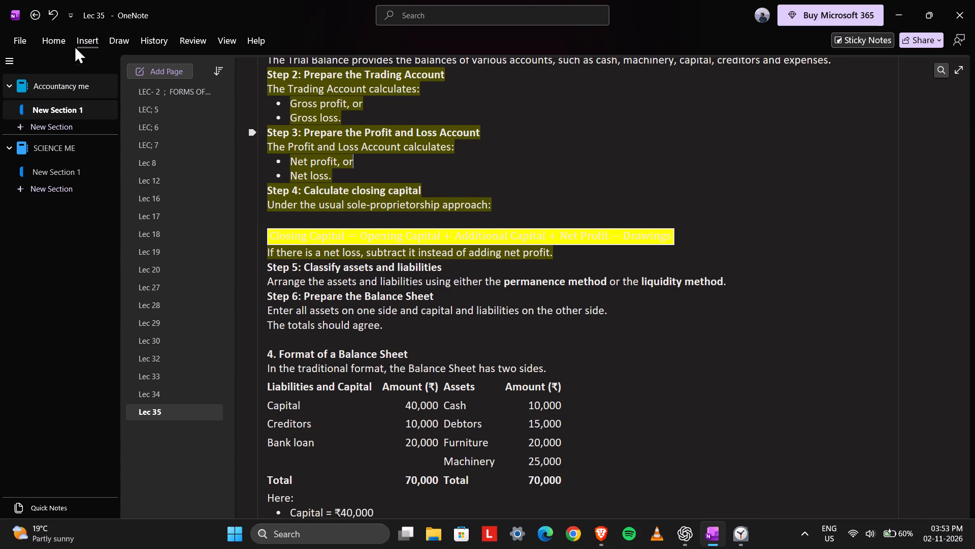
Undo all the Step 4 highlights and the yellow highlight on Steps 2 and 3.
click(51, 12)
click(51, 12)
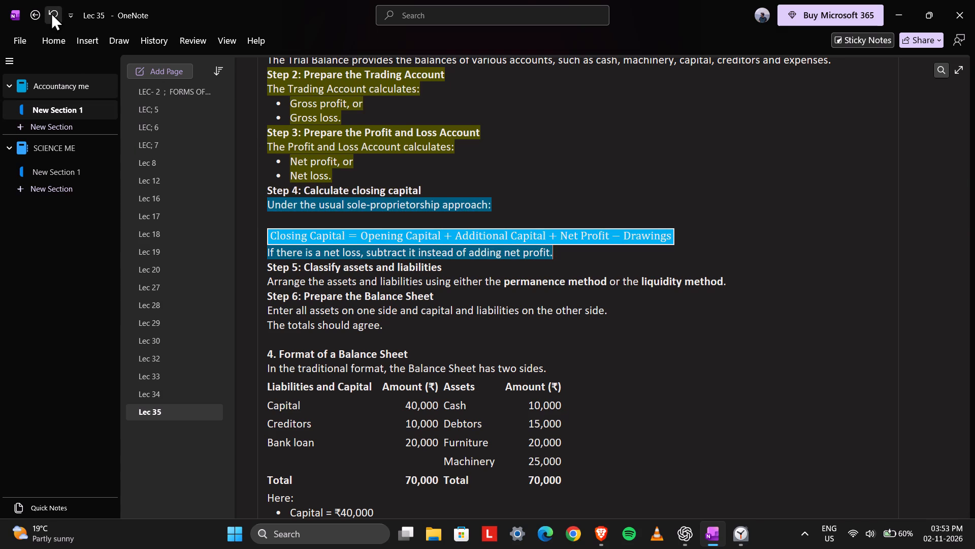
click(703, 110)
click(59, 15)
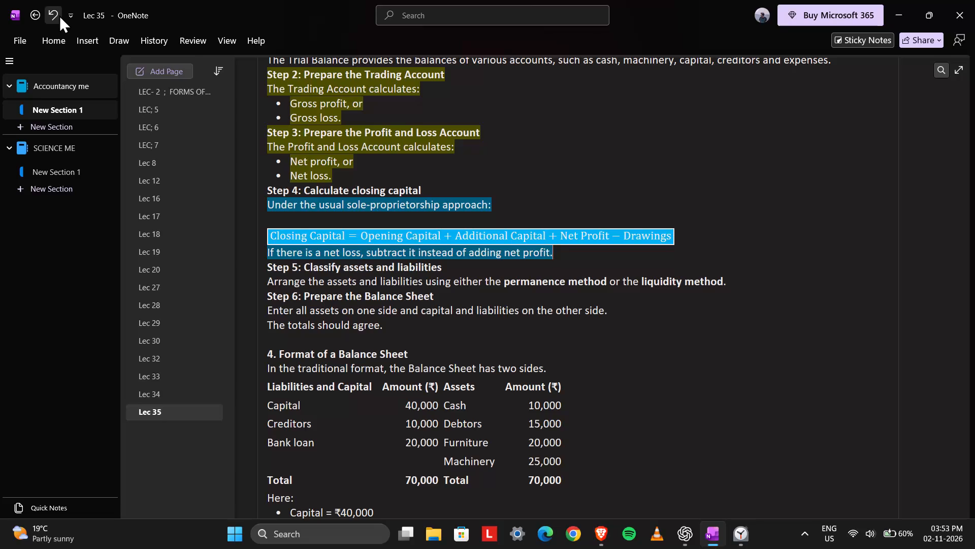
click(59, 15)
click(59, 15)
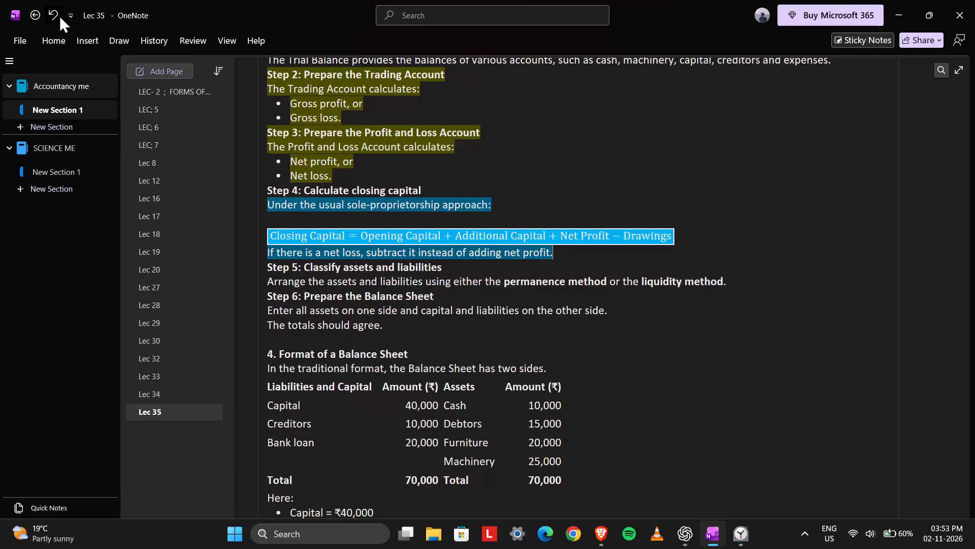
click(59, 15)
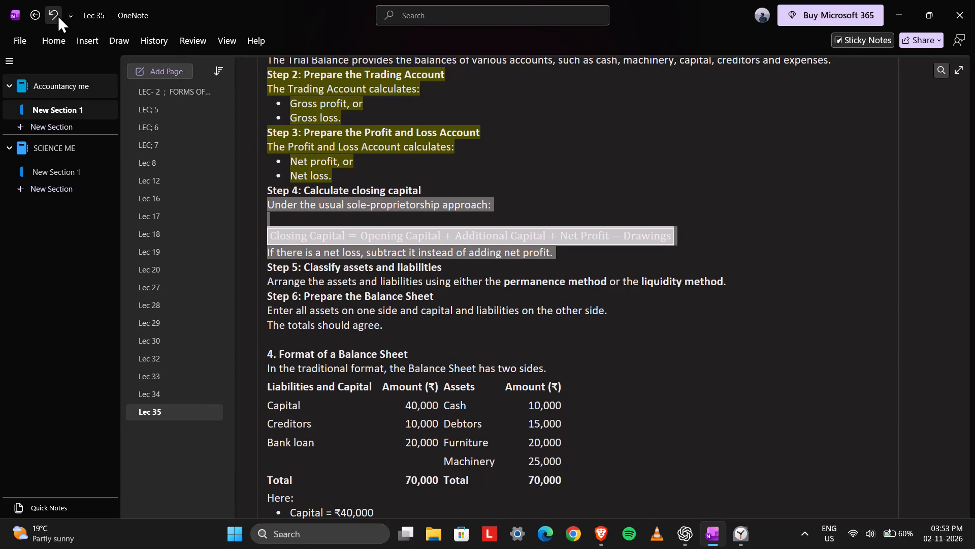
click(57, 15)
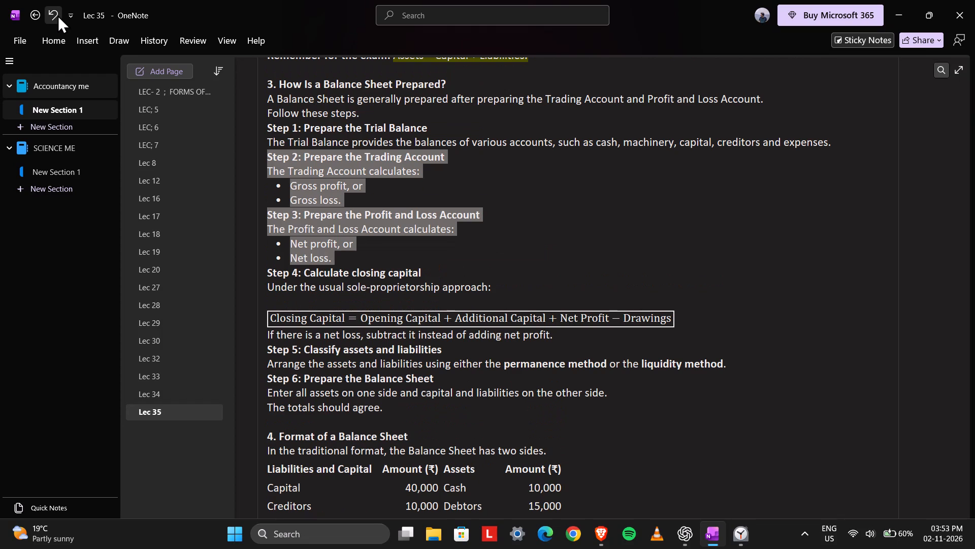
Reapply the yellow highlight to Step 2 and Step 3, from the Trading Account heading through "Net loss.".
right_click(330, 253)
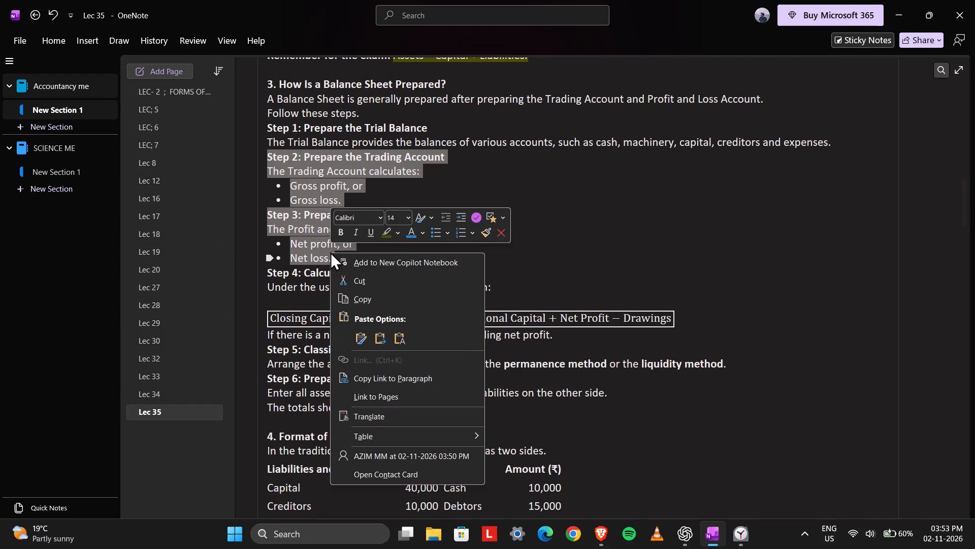
click(384, 227)
click(631, 227)
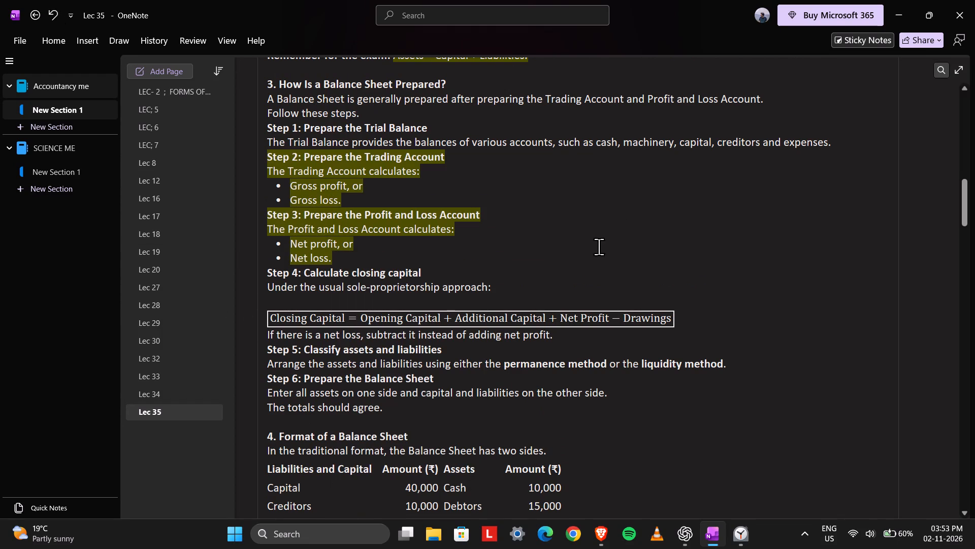
scroll(538, 277, down, 1)
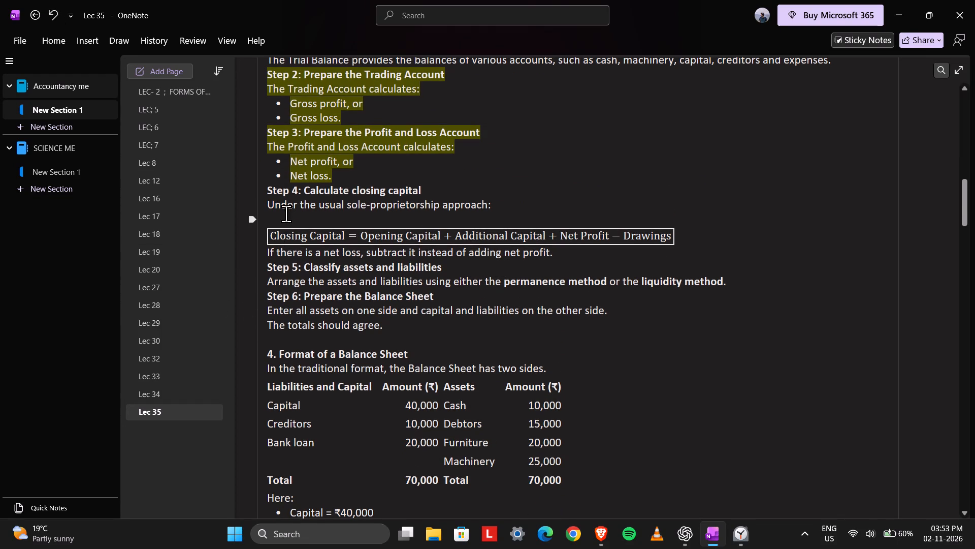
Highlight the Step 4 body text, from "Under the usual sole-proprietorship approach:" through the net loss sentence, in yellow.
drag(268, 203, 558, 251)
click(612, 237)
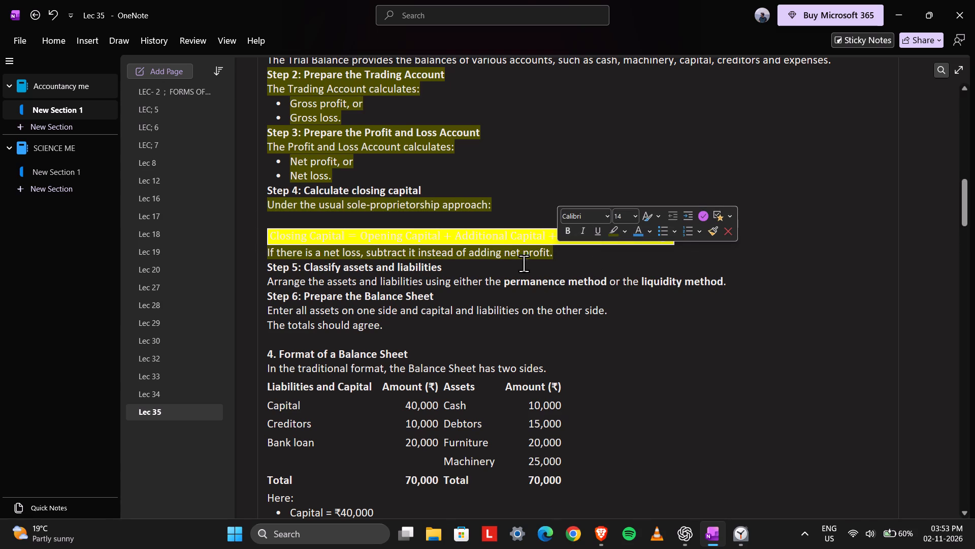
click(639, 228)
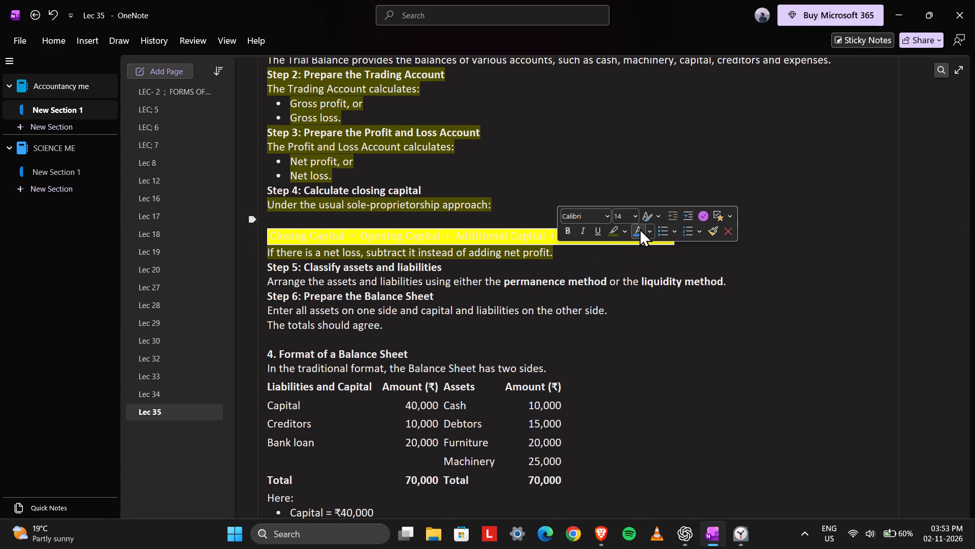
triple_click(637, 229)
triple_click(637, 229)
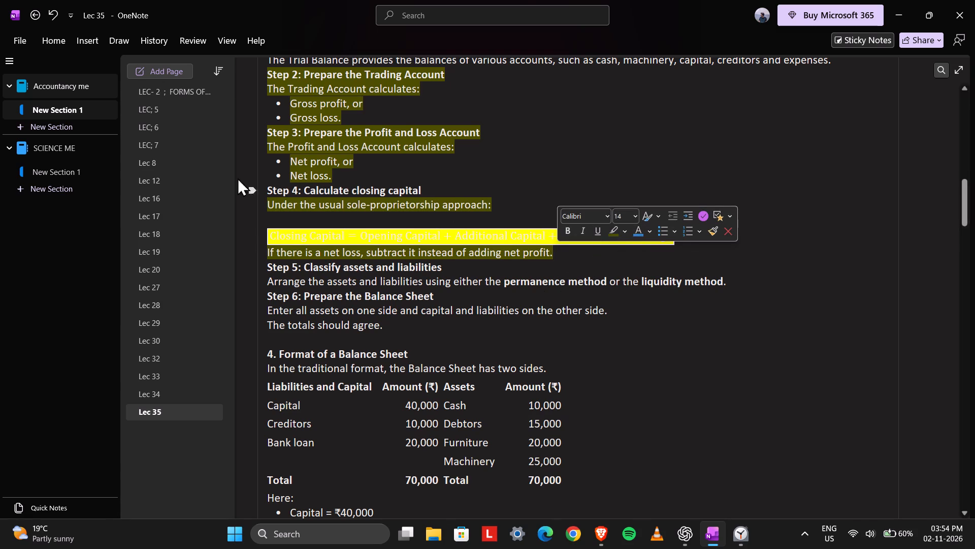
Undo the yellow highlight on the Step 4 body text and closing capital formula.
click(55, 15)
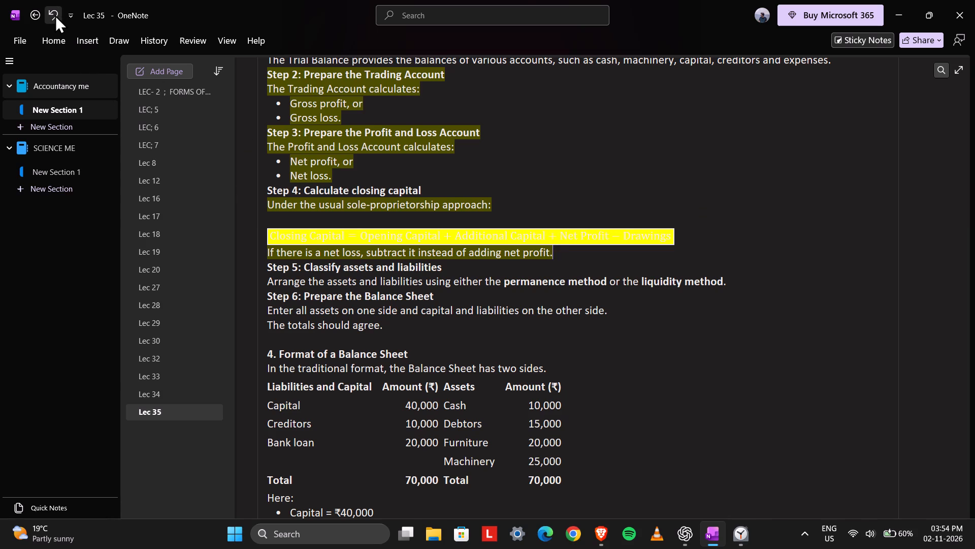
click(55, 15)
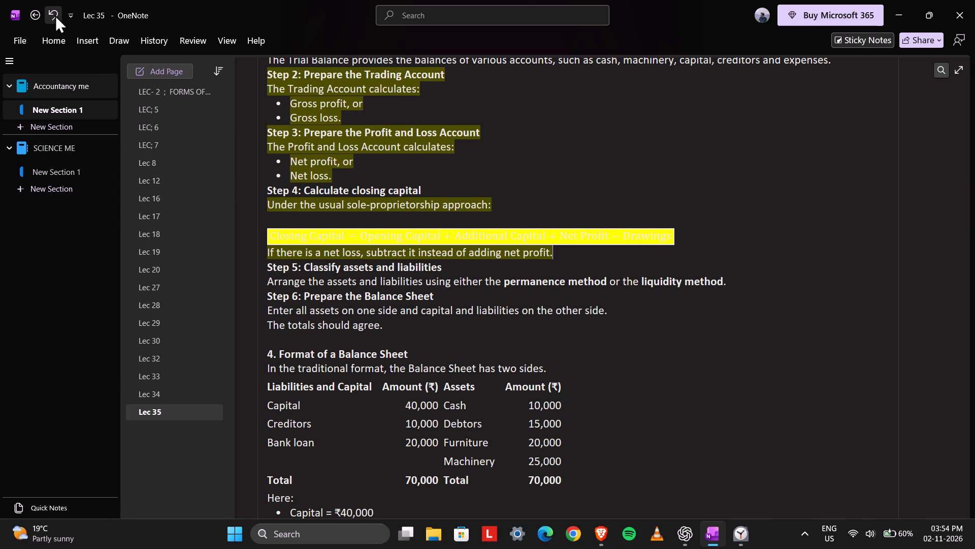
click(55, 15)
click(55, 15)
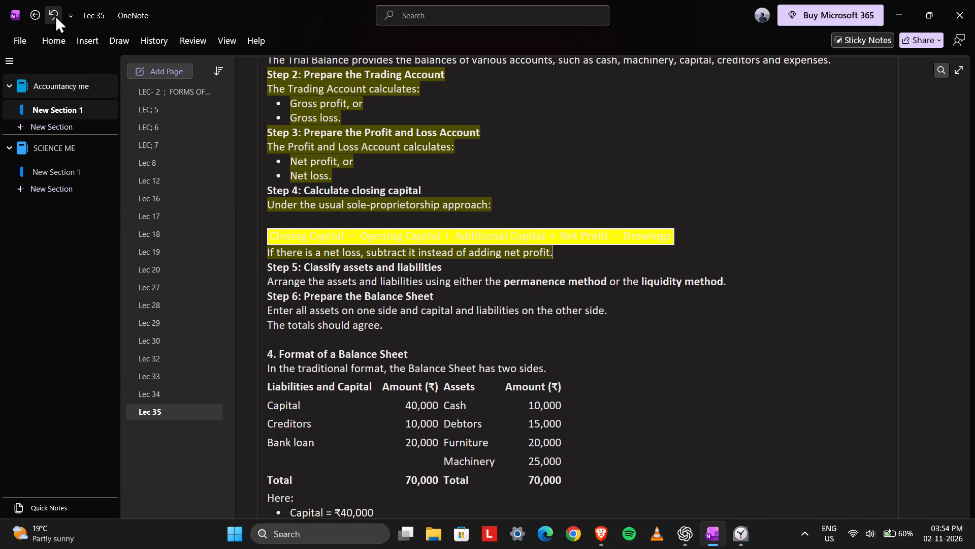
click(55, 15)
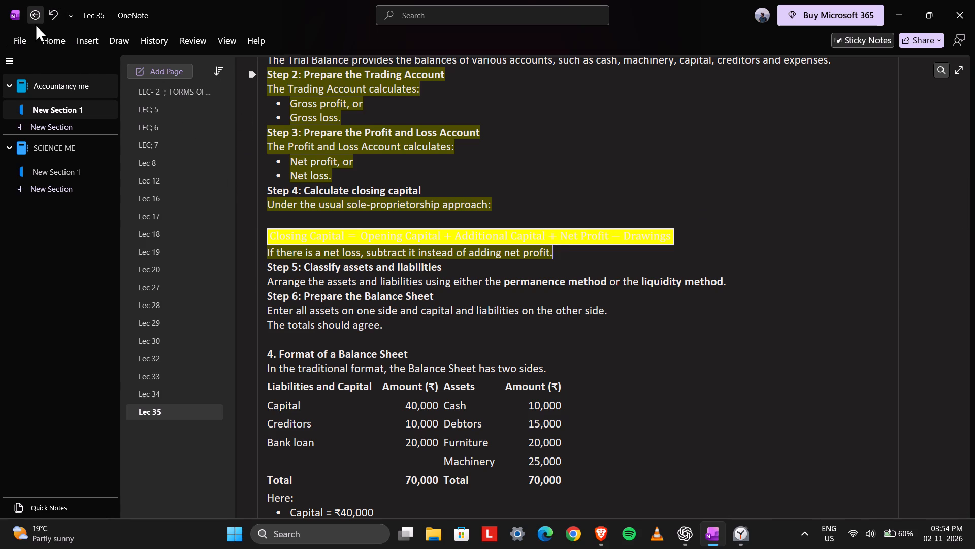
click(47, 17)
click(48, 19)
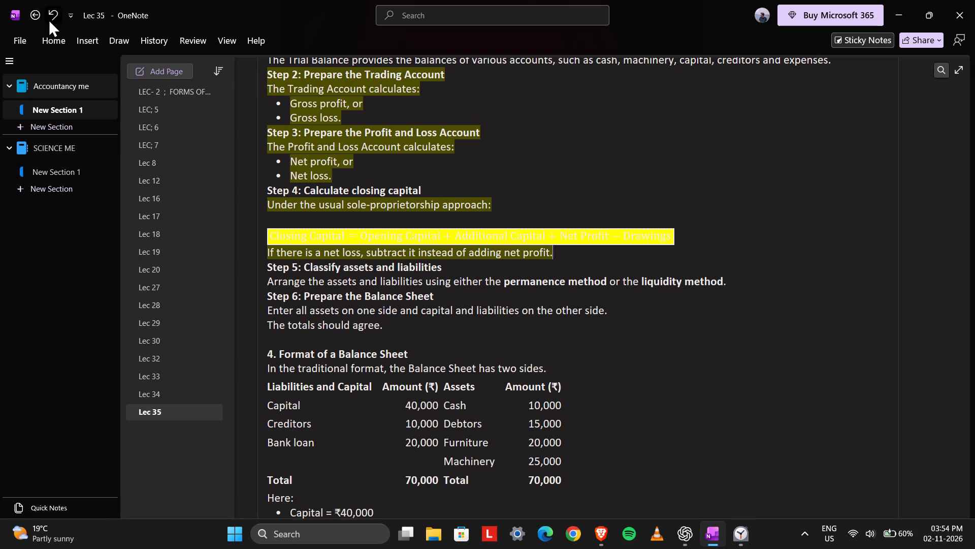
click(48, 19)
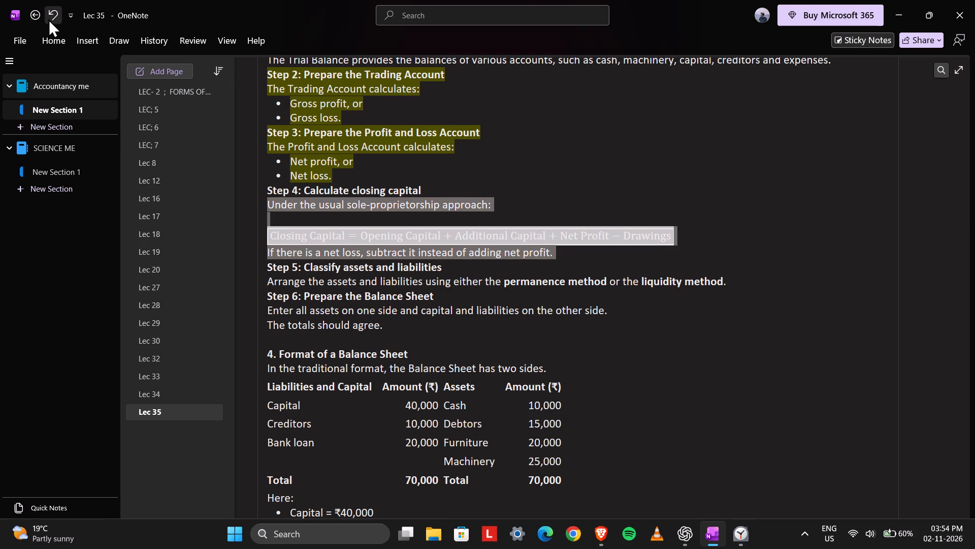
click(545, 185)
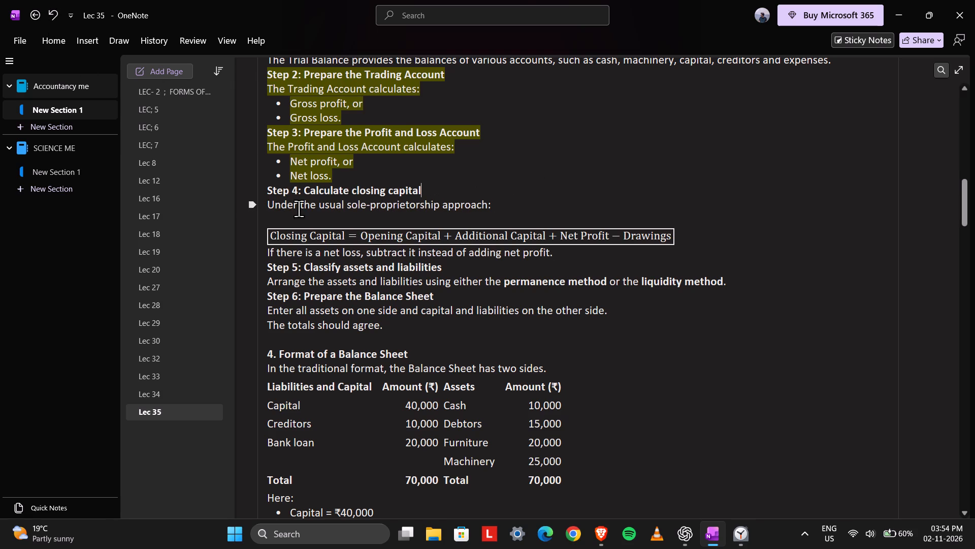
Change the font colour of the Step 4 text under its heading, including the closing capital formula and net loss sentence, to blue.
scroll(473, 215, down, 1)
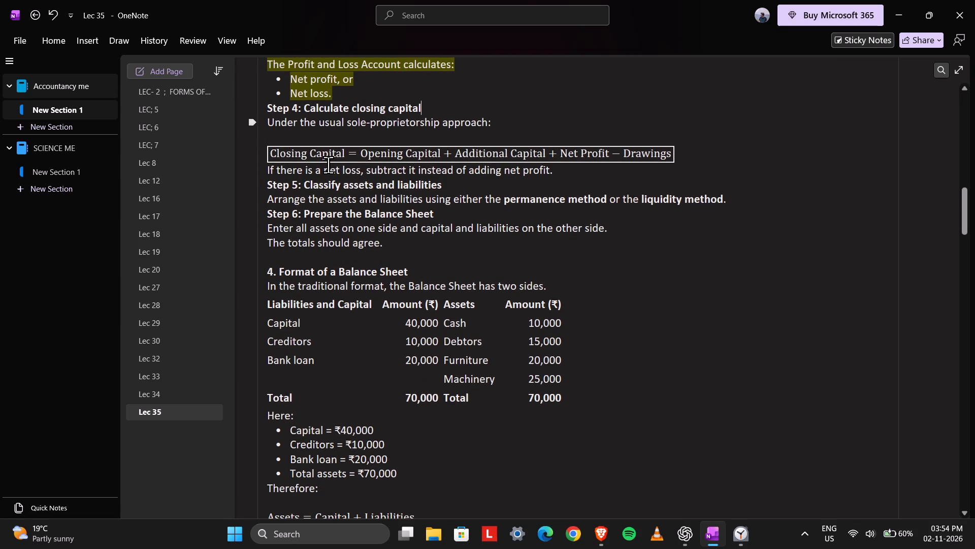
drag(269, 119, 390, 136)
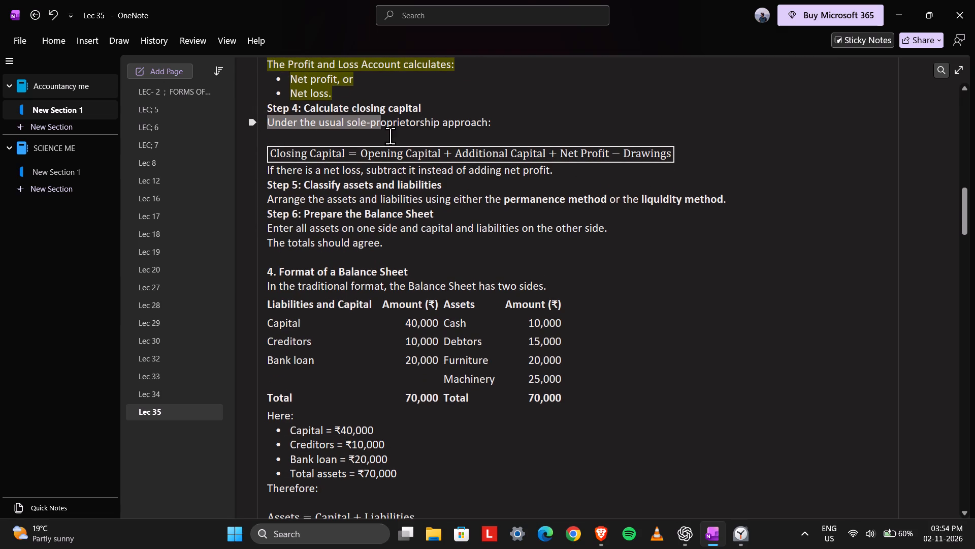
drag(390, 136, 561, 170)
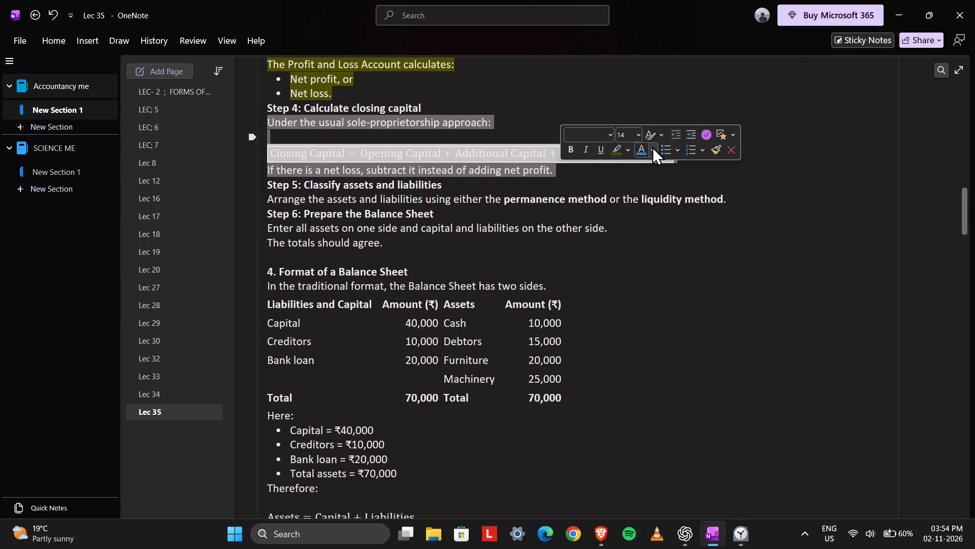
click(645, 148)
click(642, 188)
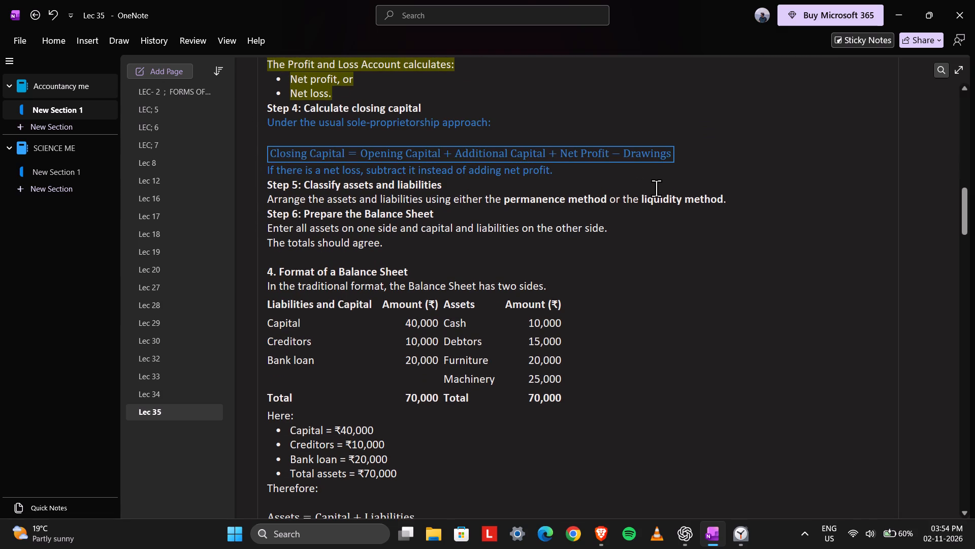
scroll(710, 192, up, 1)
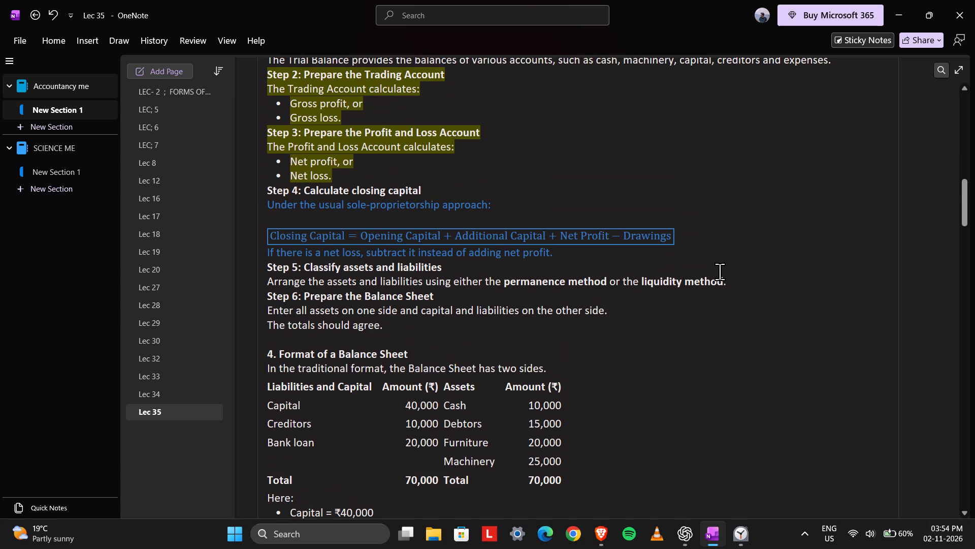
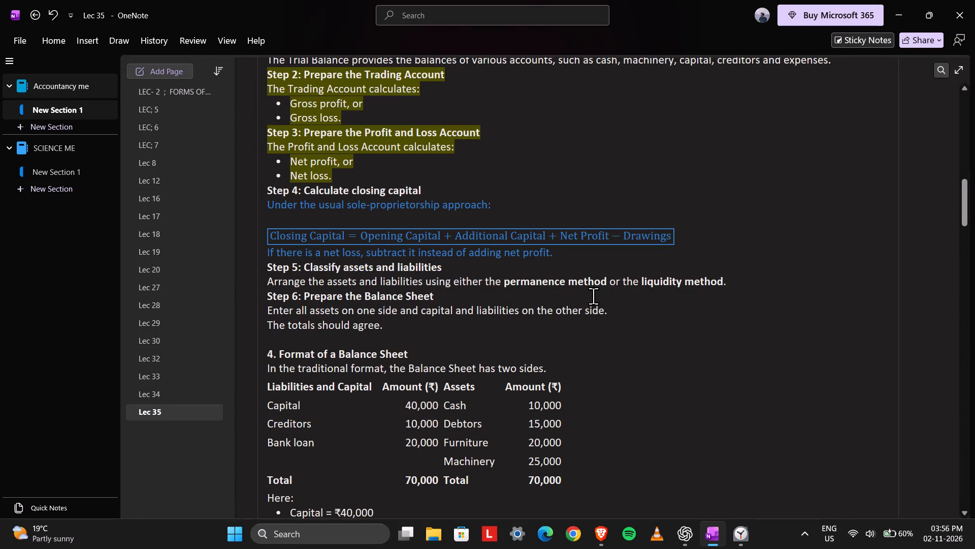
Highlight the "4. Format of a Balance Sheet" heading, its introductory sentence and the whole table through the Total row in yellow.
scroll(565, 284, down, 1)
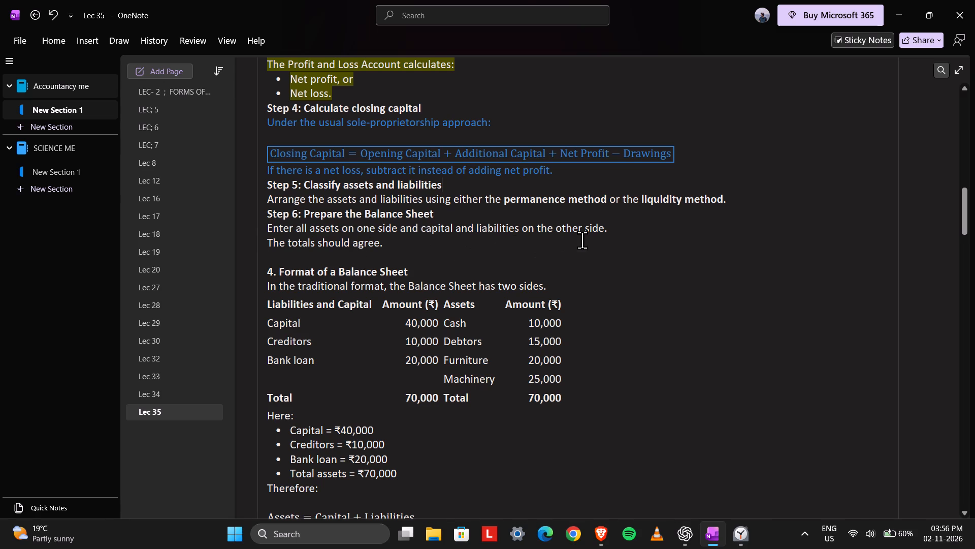
scroll(333, 252, down, 1)
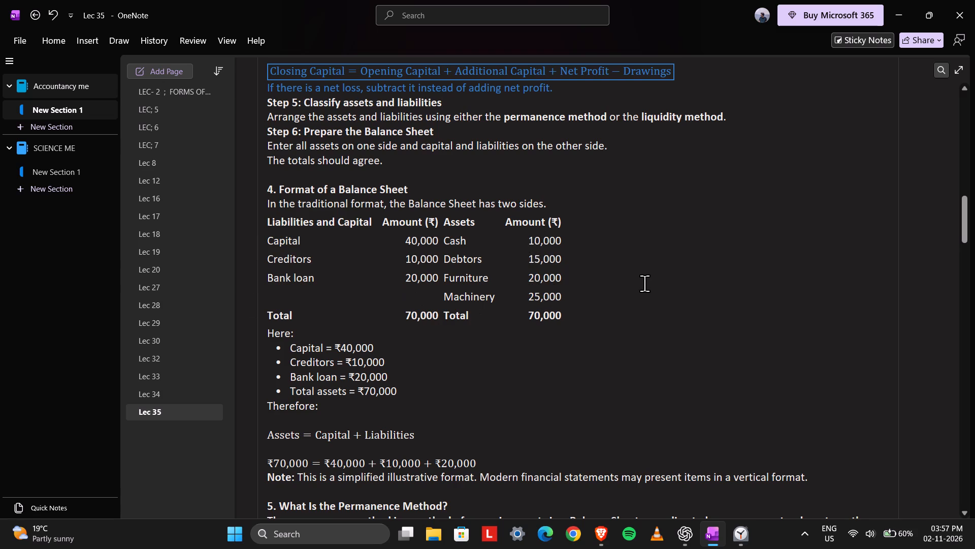
scroll(360, 322, down, 1)
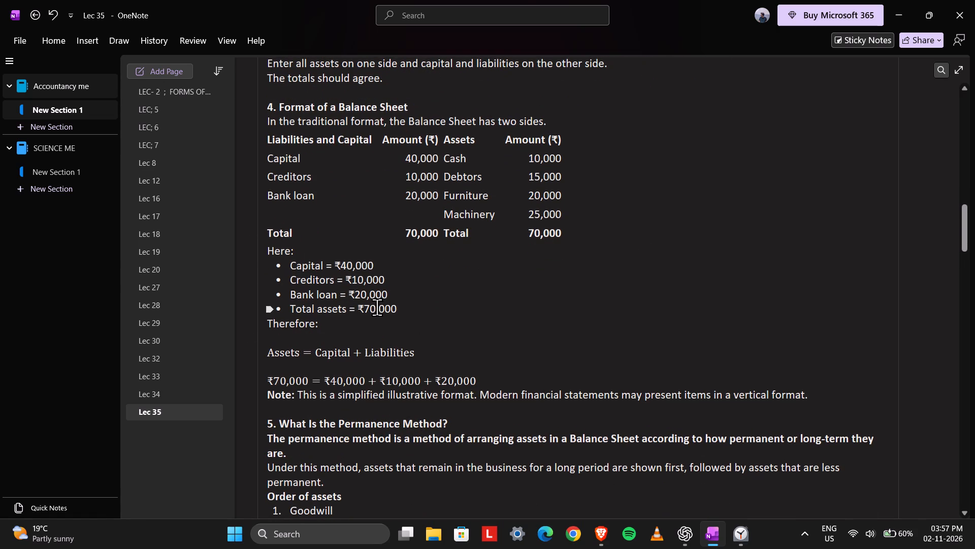
scroll(393, 284, up, 1)
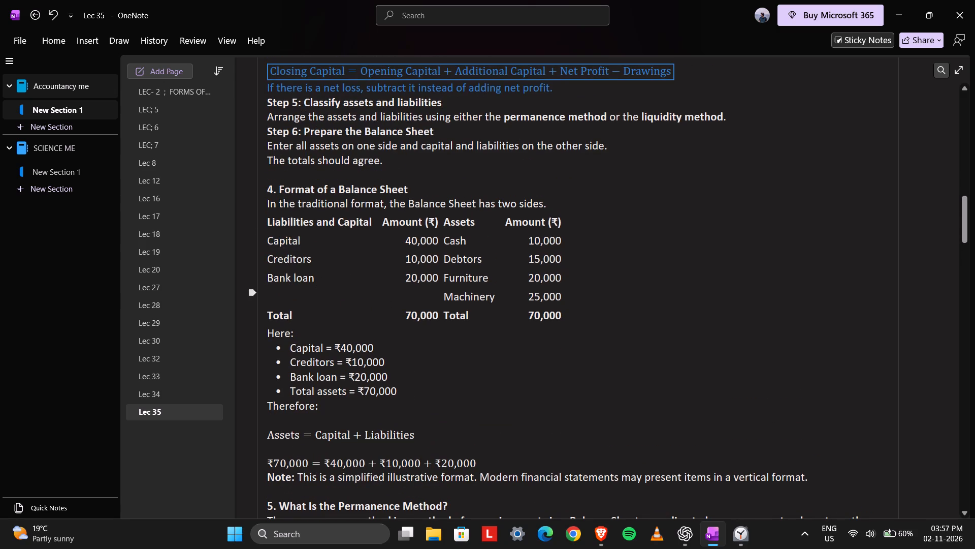
scroll(413, 322, down, 2)
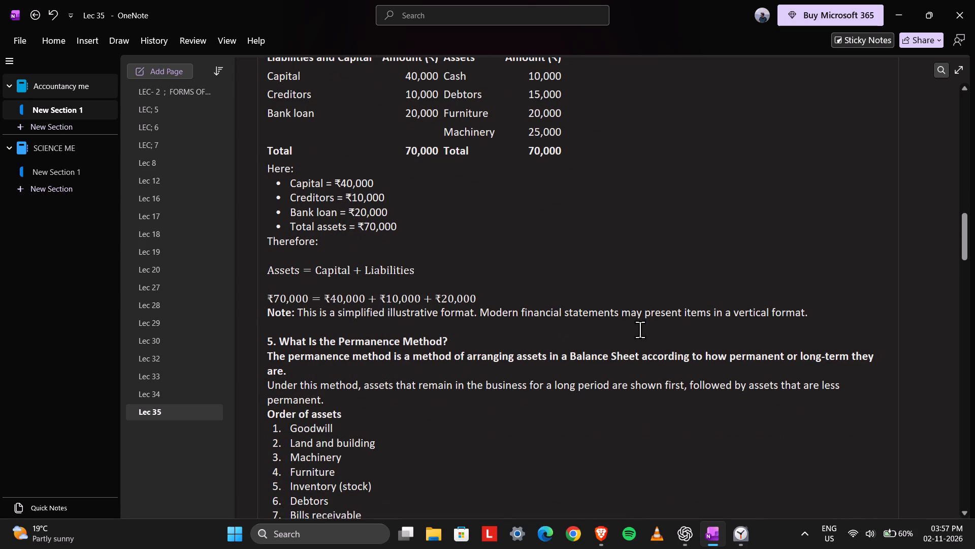
scroll(735, 329, up, 2)
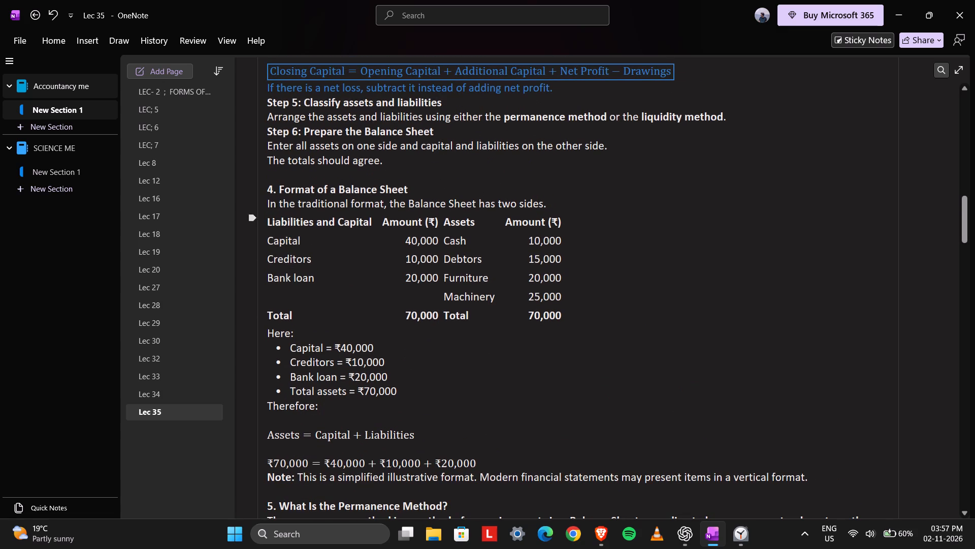
drag(268, 187, 548, 303)
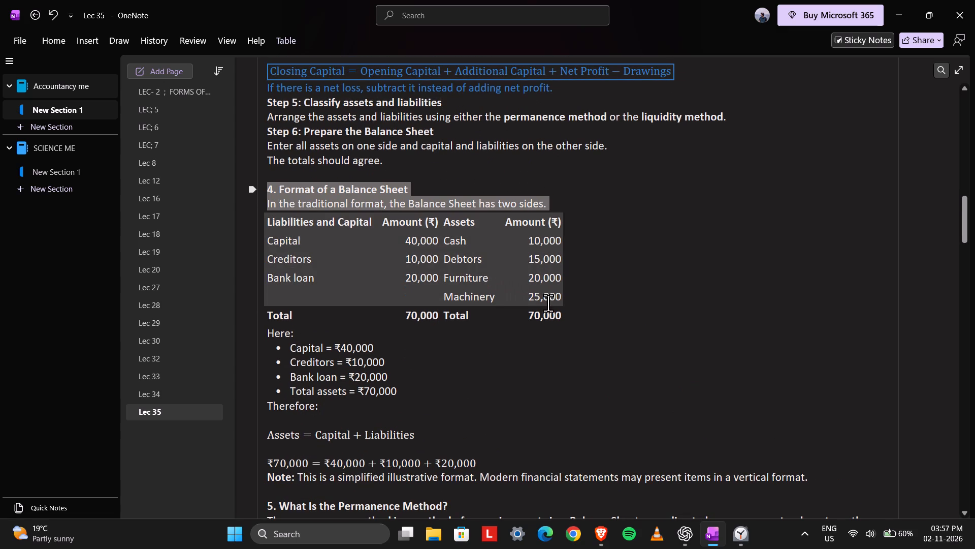
drag(548, 303, 559, 322)
click(611, 300)
click(606, 356)
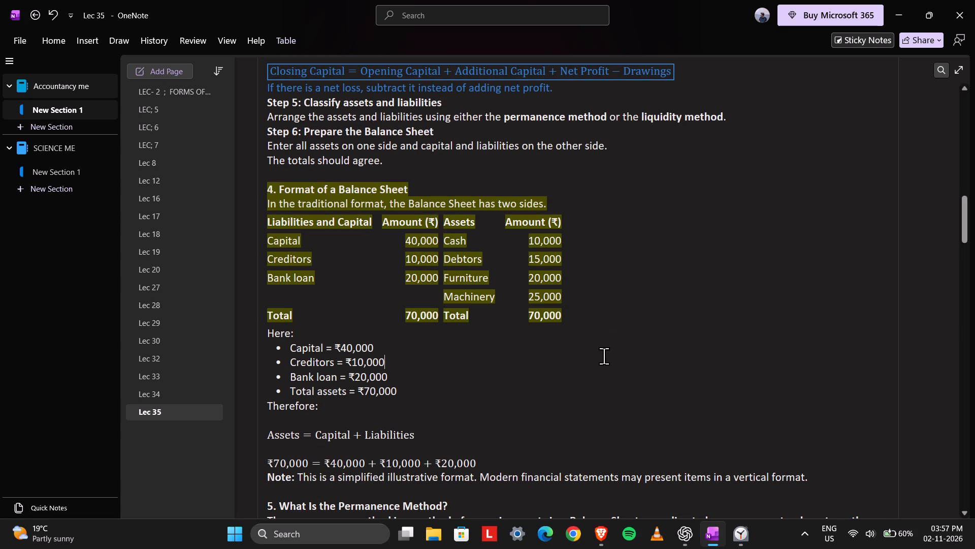
Highlight "how permanent or long-term they are." in the permanence method definition in yellow.
scroll(592, 356, down, 2)
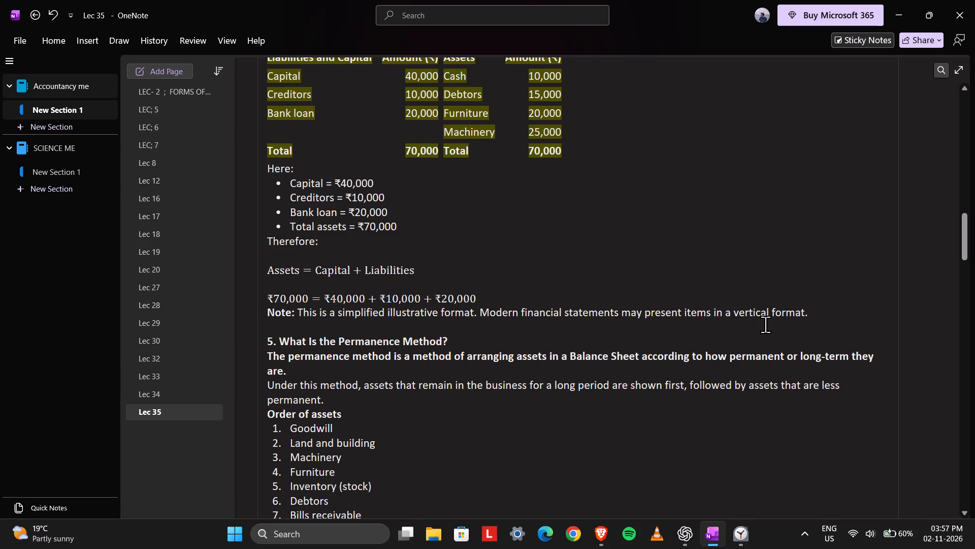
scroll(785, 315, down, 1)
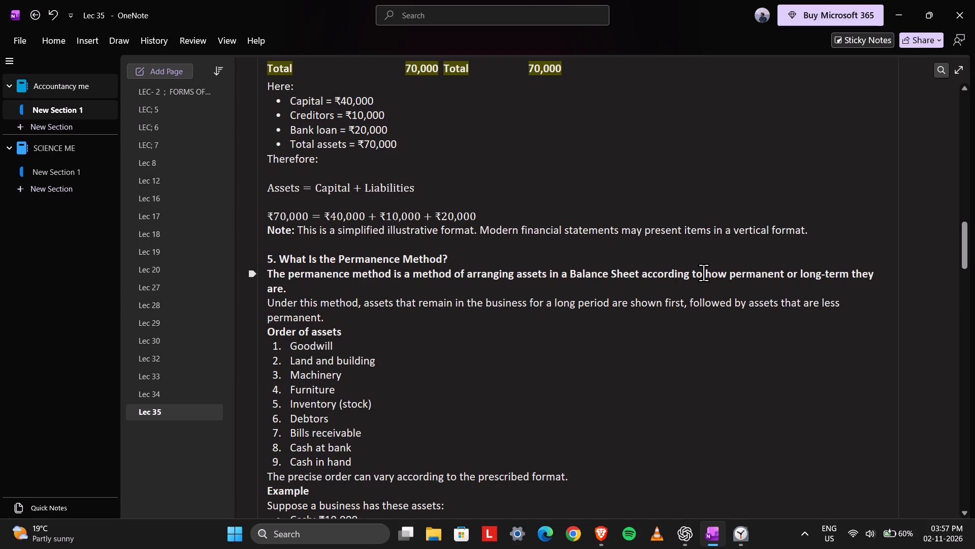
drag(703, 272, 880, 298)
click(850, 280)
click(743, 379)
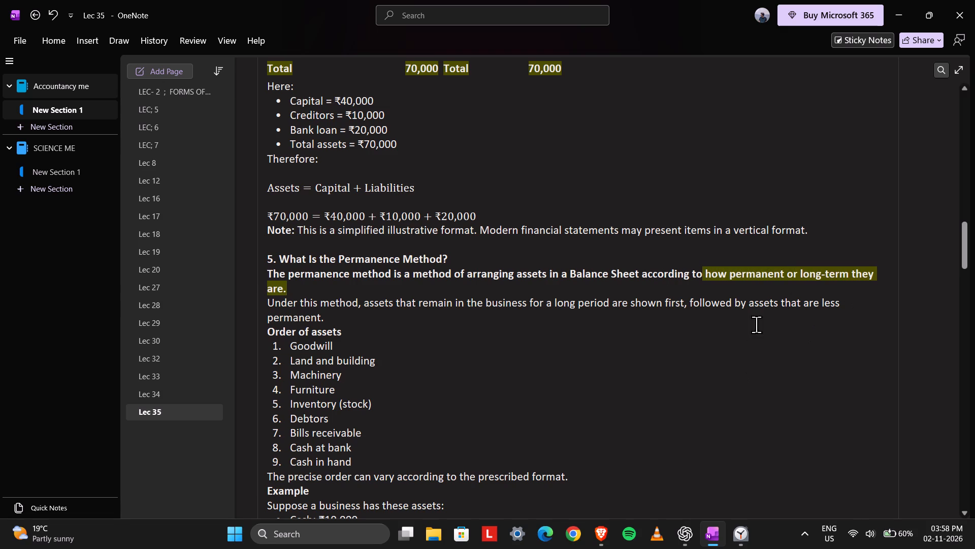
Highlight the permanence method's "Order of assets" heading and its numbered list, from Goodwill through Cash in hand, in yellow.
scroll(278, 295, down, 1)
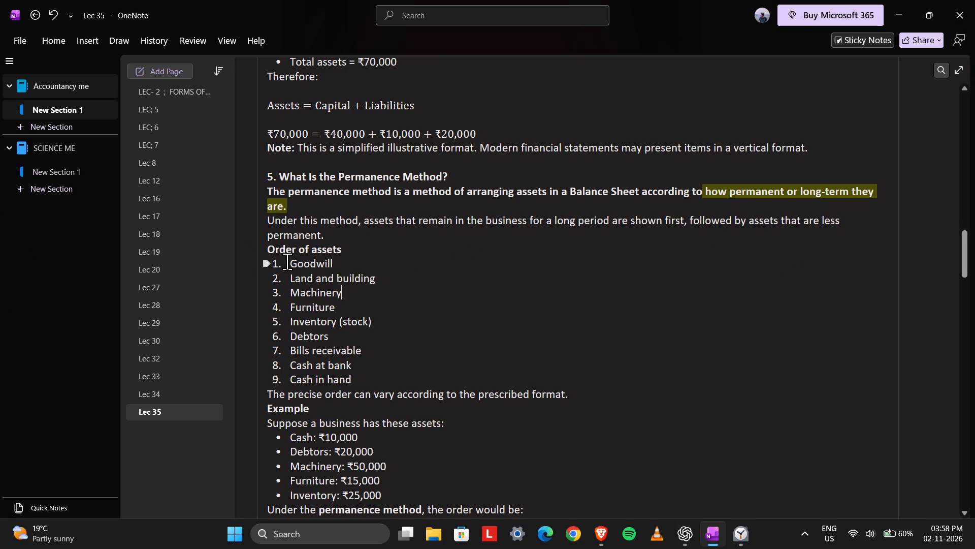
scroll(356, 241, down, 1)
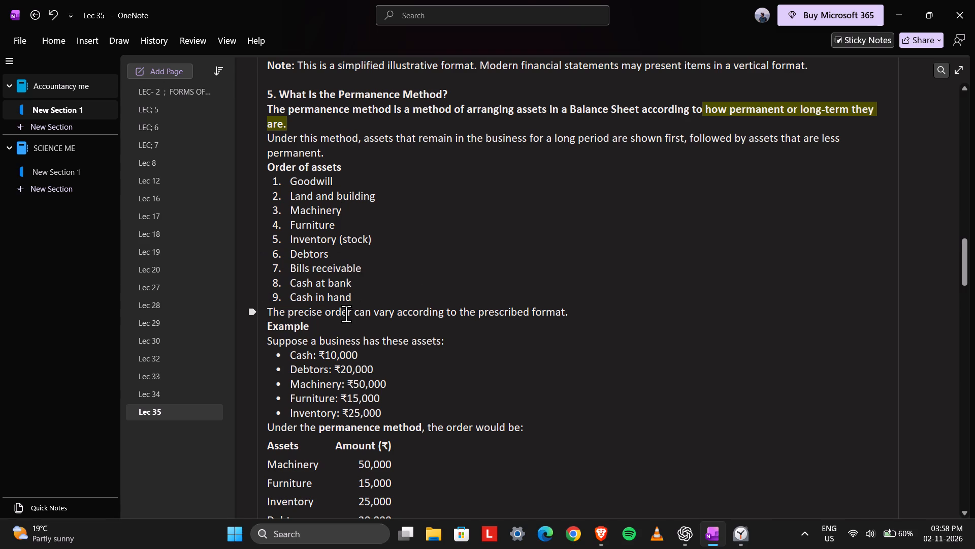
scroll(340, 307, down, 1)
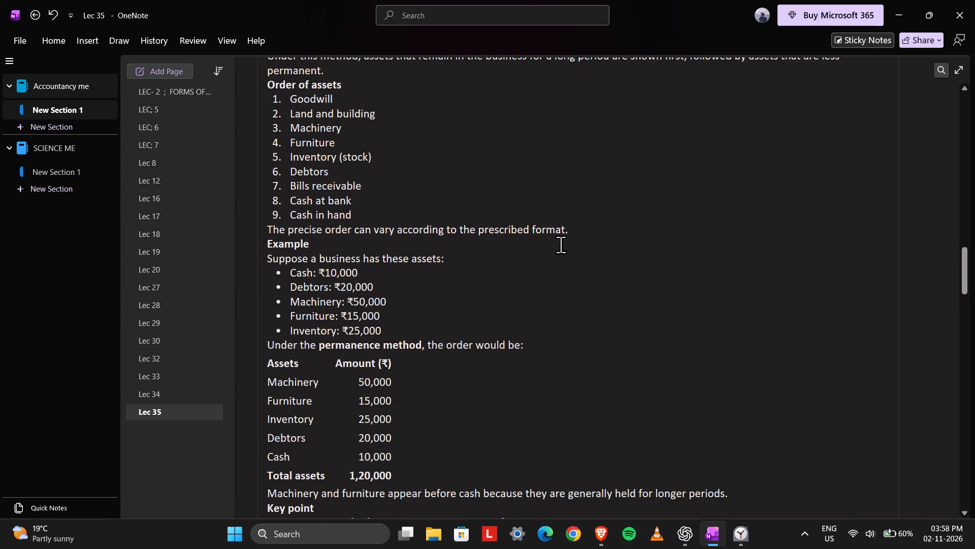
scroll(317, 298, up, 1)
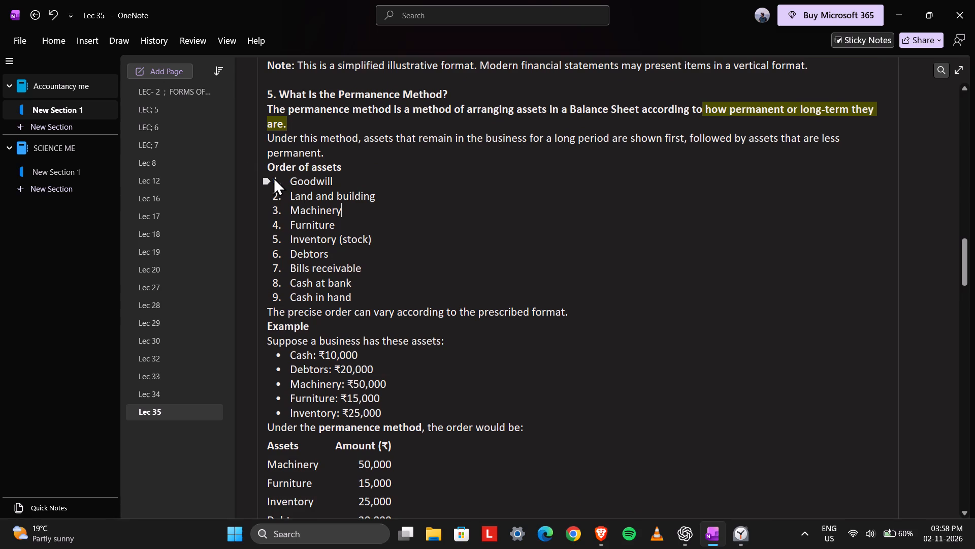
drag(270, 168, 353, 298)
click(411, 279)
drag(698, 226, 691, 226)
Highlight "how quickly they can be converted into cash." in the liquidity method definition in yellow.
scroll(453, 280, down, 1)
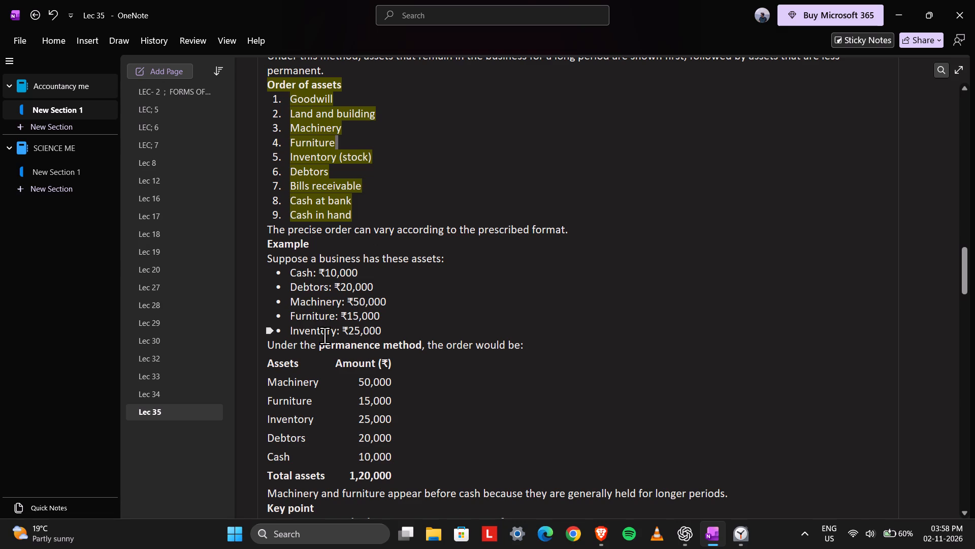
scroll(402, 299, down, 1)
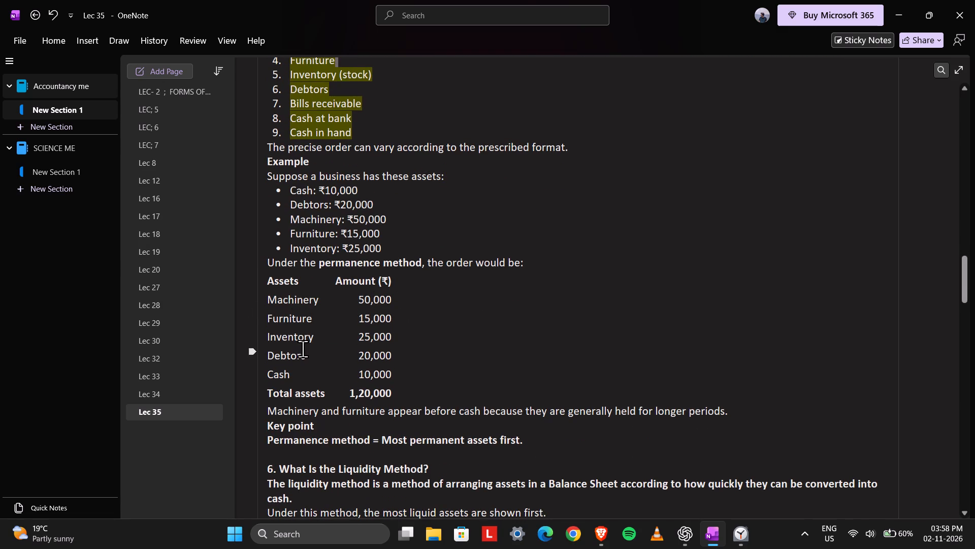
scroll(381, 359, down, 1)
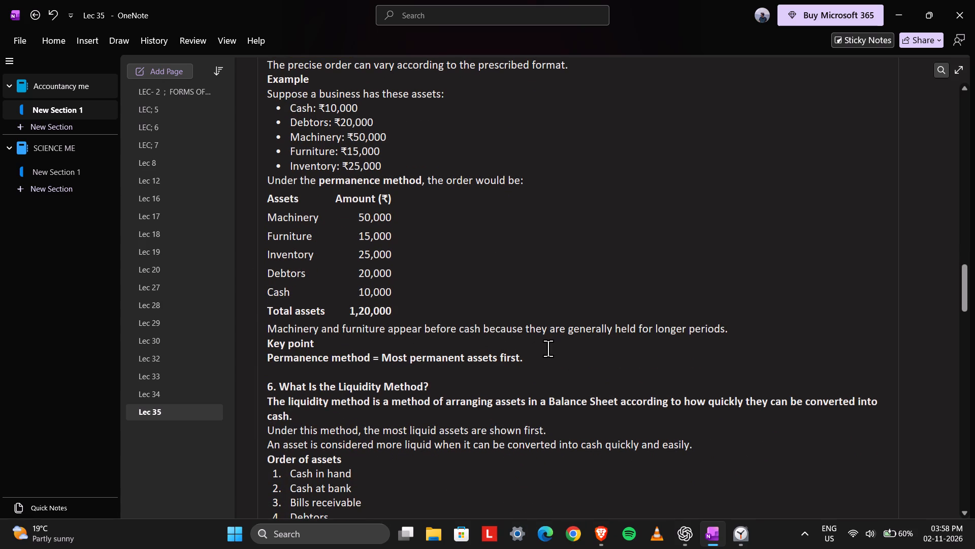
scroll(543, 340, down, 1)
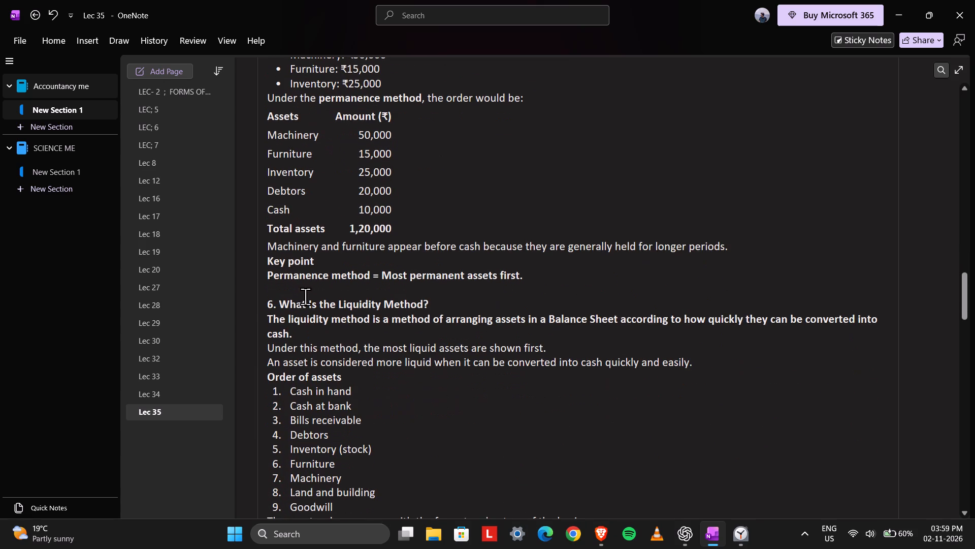
scroll(537, 284, down, 1)
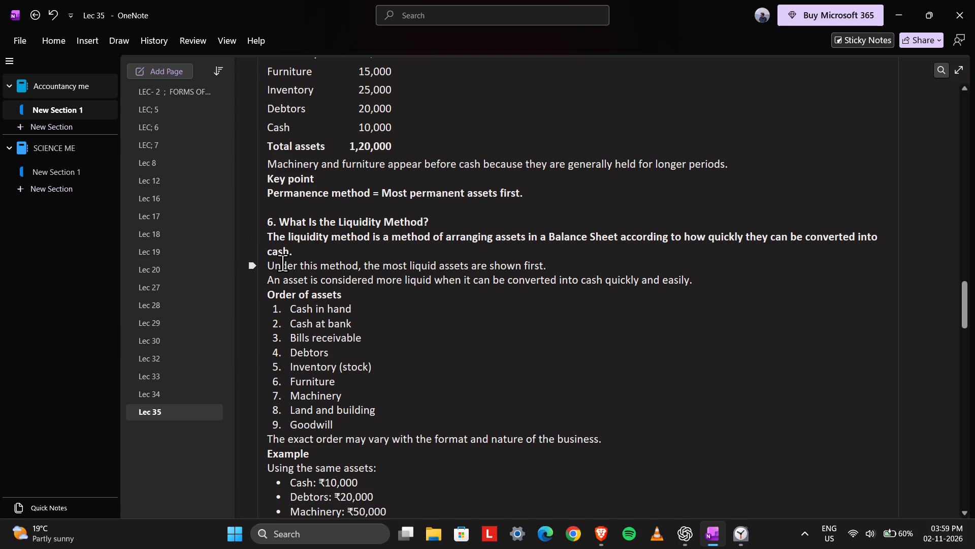
drag(686, 237, 702, 251)
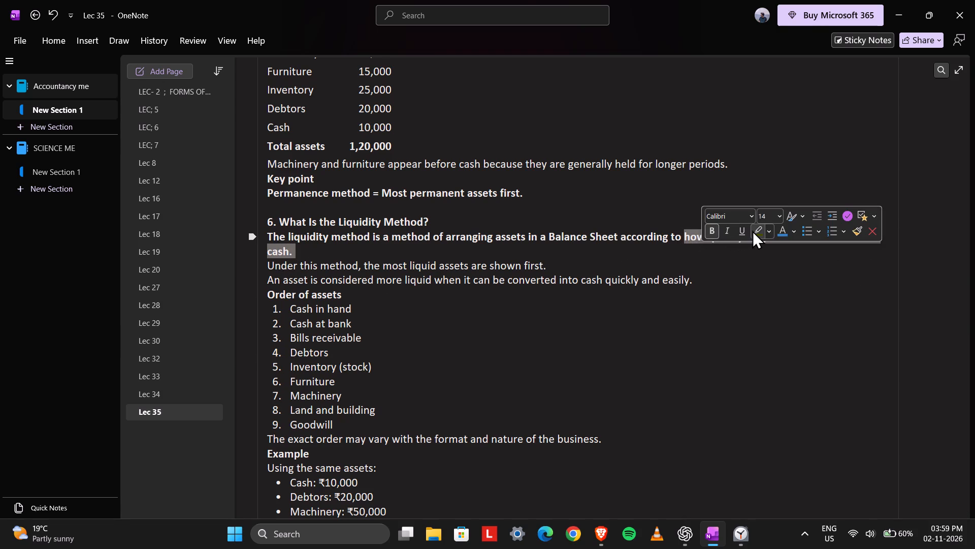
click(752, 230)
click(748, 292)
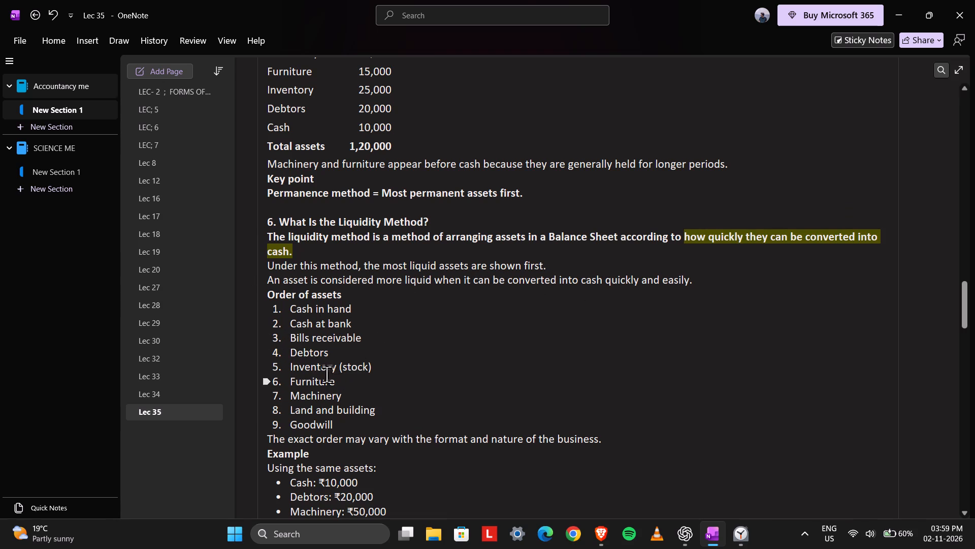
Highlight the liquidity method's numbered asset list, from Cash in hand through Goodwill, in yellow.
drag(268, 302, 312, 409)
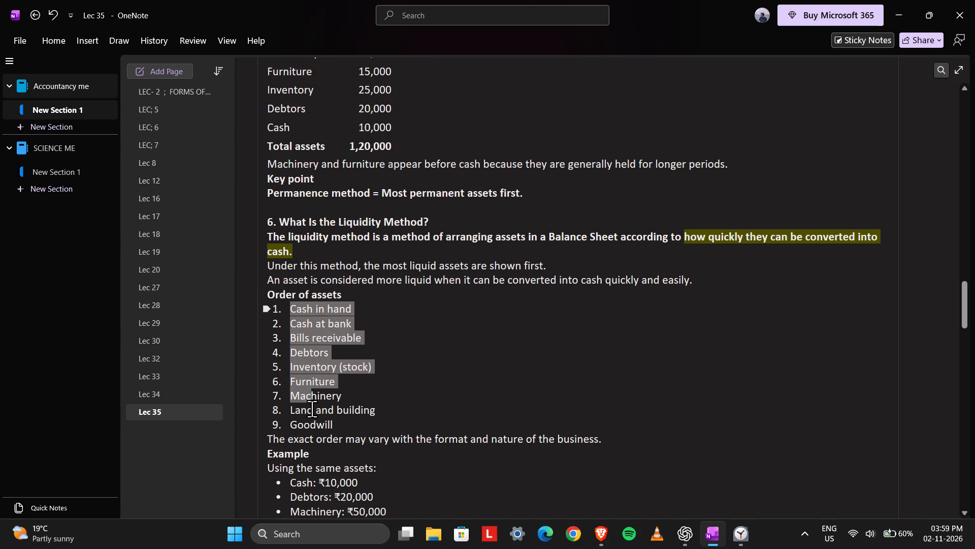
drag(312, 409, 343, 422)
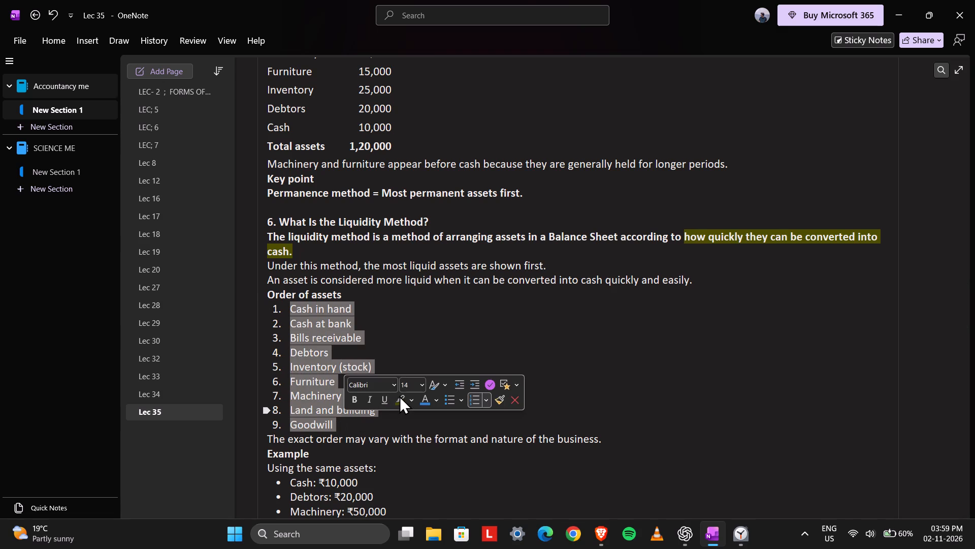
click(399, 395)
click(602, 352)
In section 8, highlight "more permanent or long-term sources toward shorter-term obligations." under the order of permanence of liabilities in yellow.
scroll(485, 349, down, 2)
scroll(417, 319, down, 1)
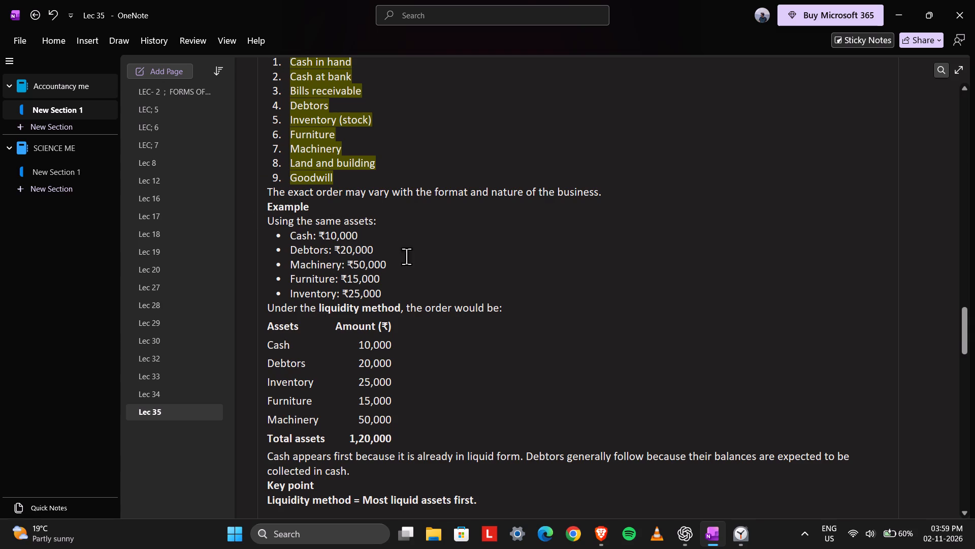
scroll(355, 294, down, 3)
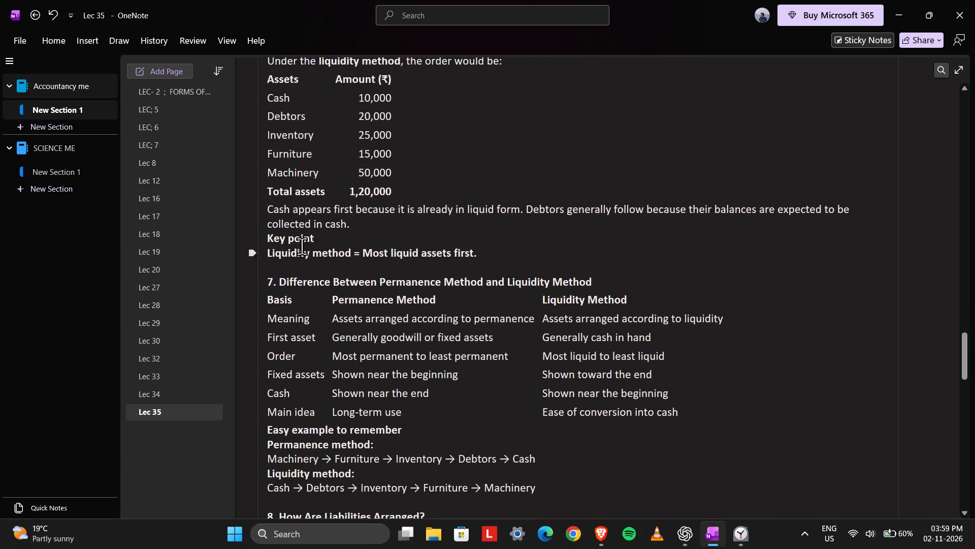
scroll(405, 269, down, 1)
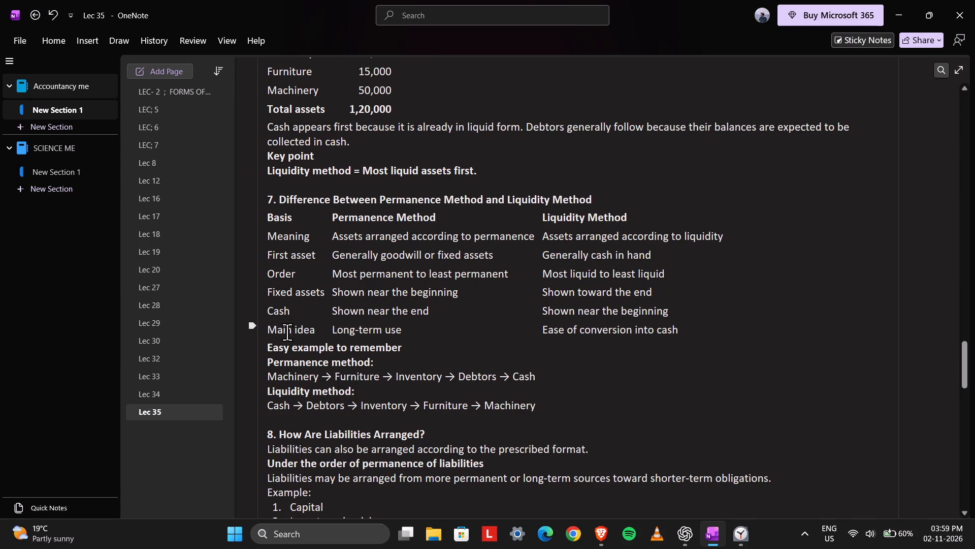
scroll(605, 331, down, 1)
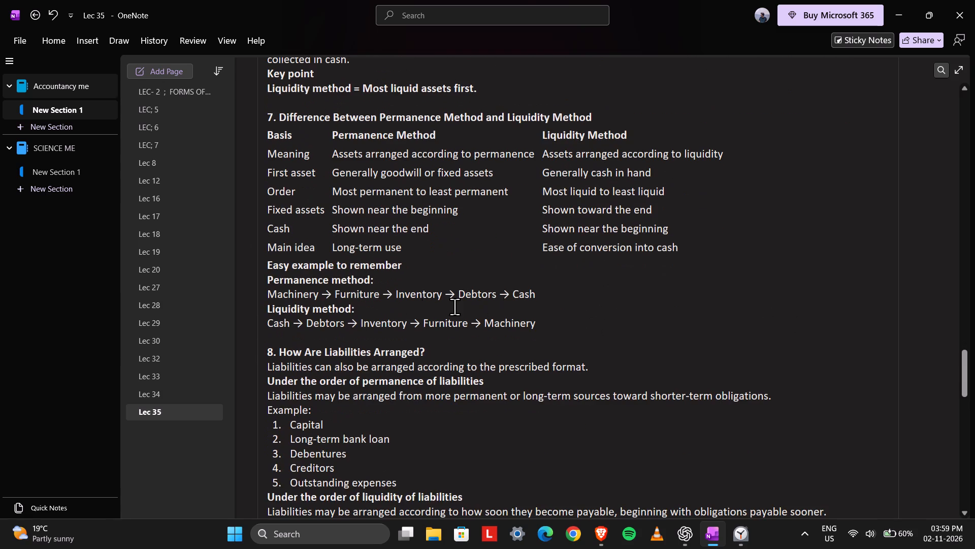
scroll(348, 296, down, 1)
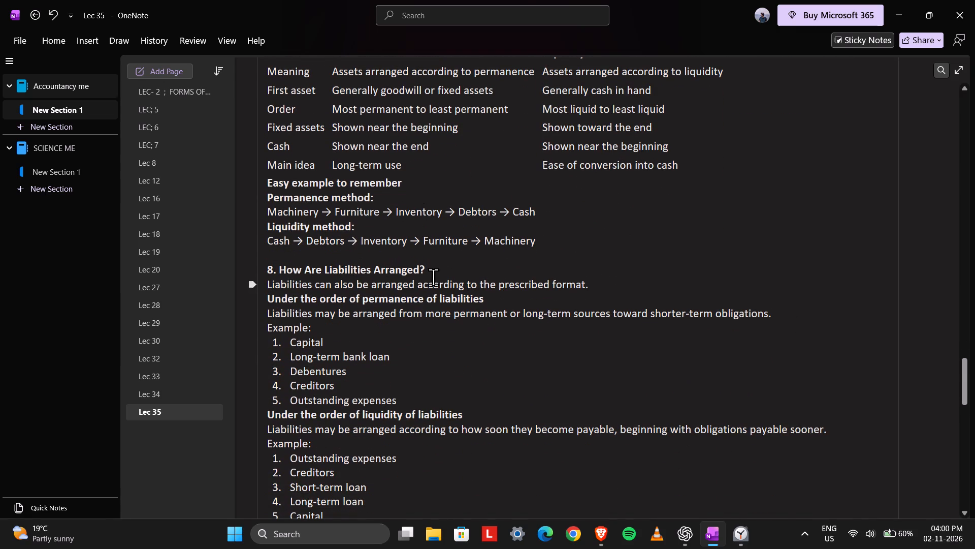
scroll(433, 277, down, 1)
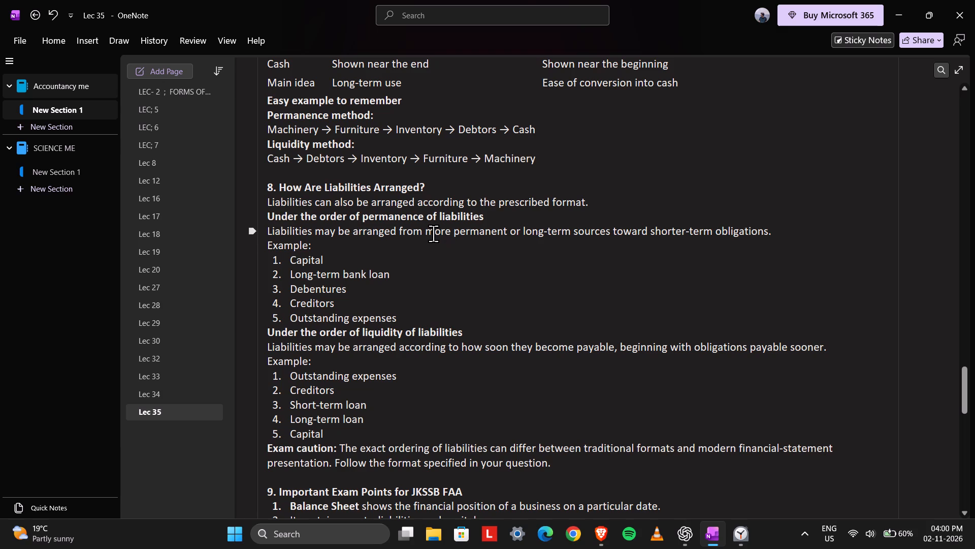
drag(427, 230, 616, 233)
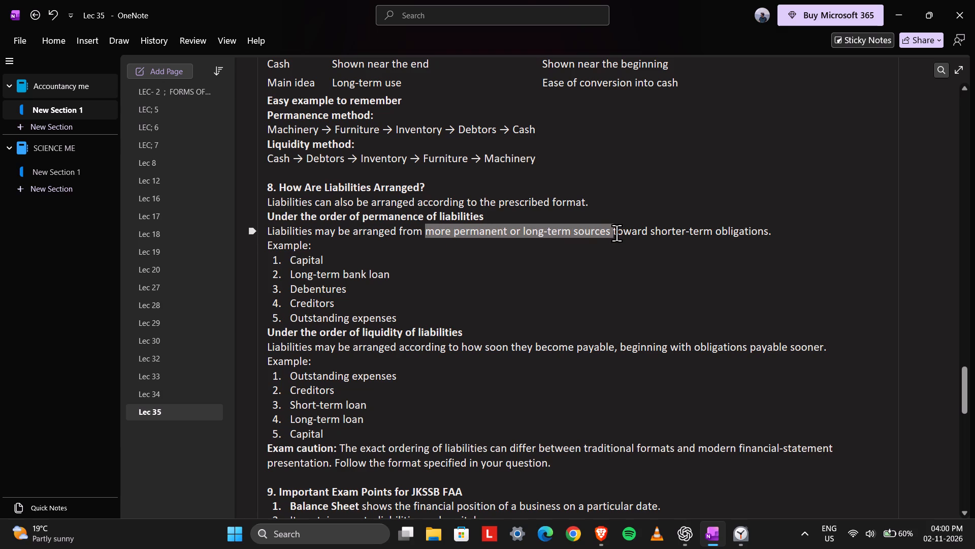
drag(616, 233, 777, 228)
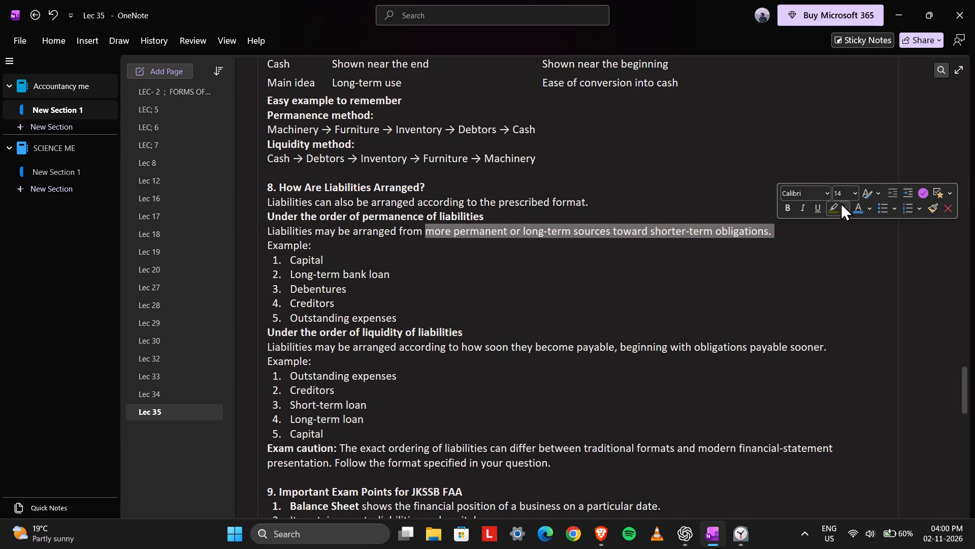
click(829, 208)
click(831, 275)
Highlight the permanence-order liabilities example list, from Capital through Outstanding expenses, in yellow.
scroll(495, 304, down, 1)
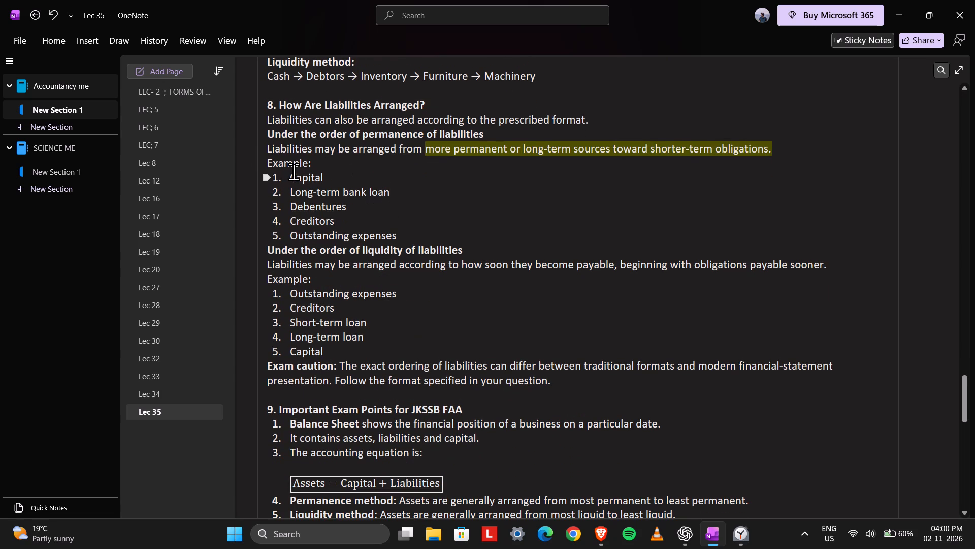
drag(289, 176, 329, 215)
drag(329, 215, 406, 237)
click(462, 219)
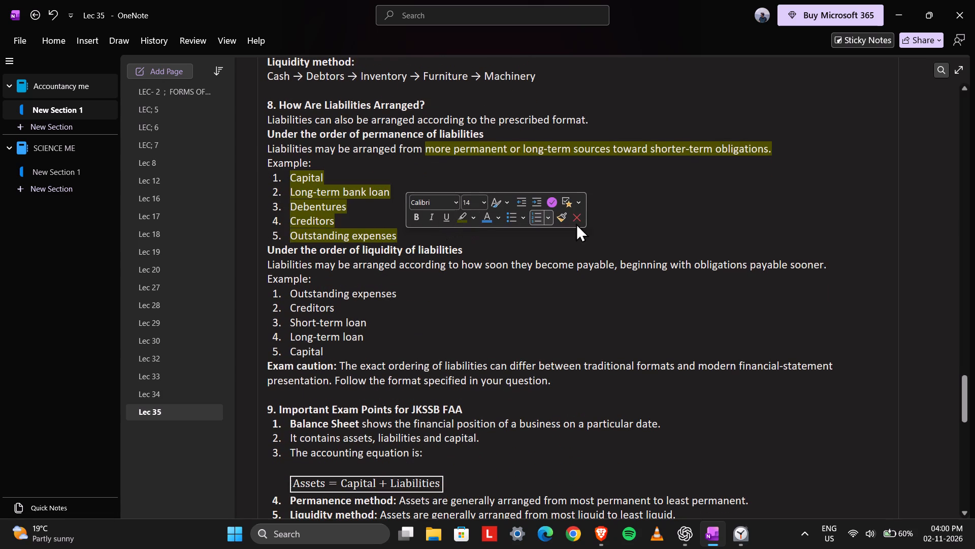
Highlight "payable, beginning with obligations payable sooner." and the "Example:" label below it in yellow under the order of liquidity of liabilities.
click(599, 208)
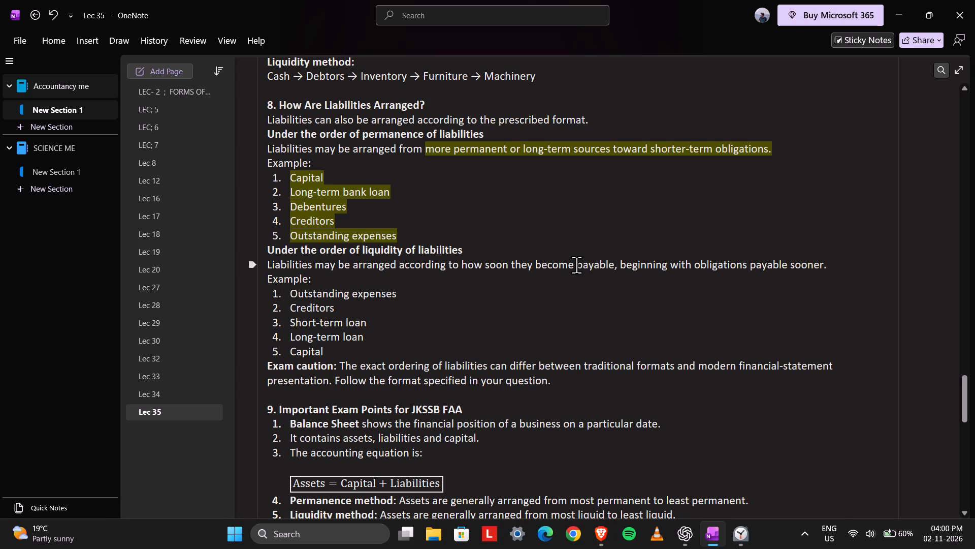
drag(577, 264, 832, 272)
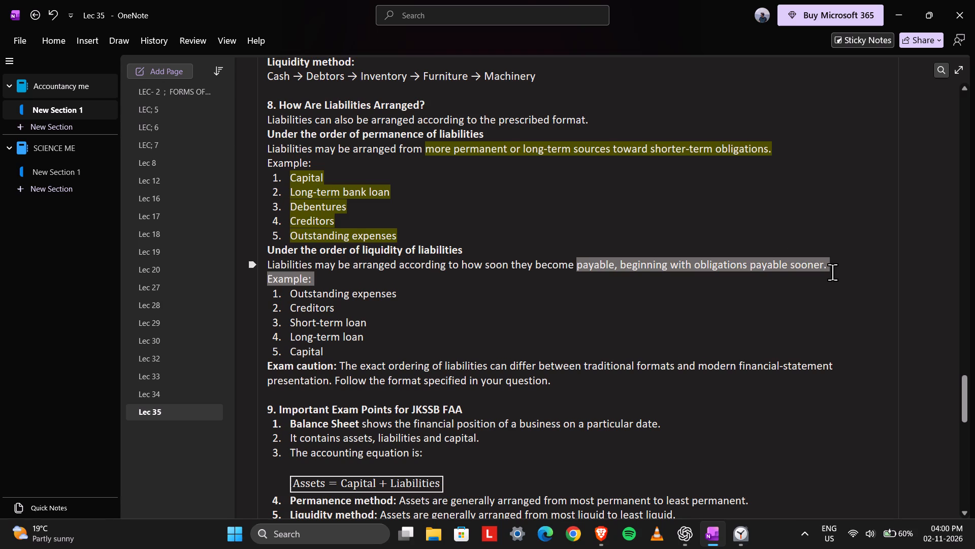
drag(832, 272, 833, 272)
click(848, 254)
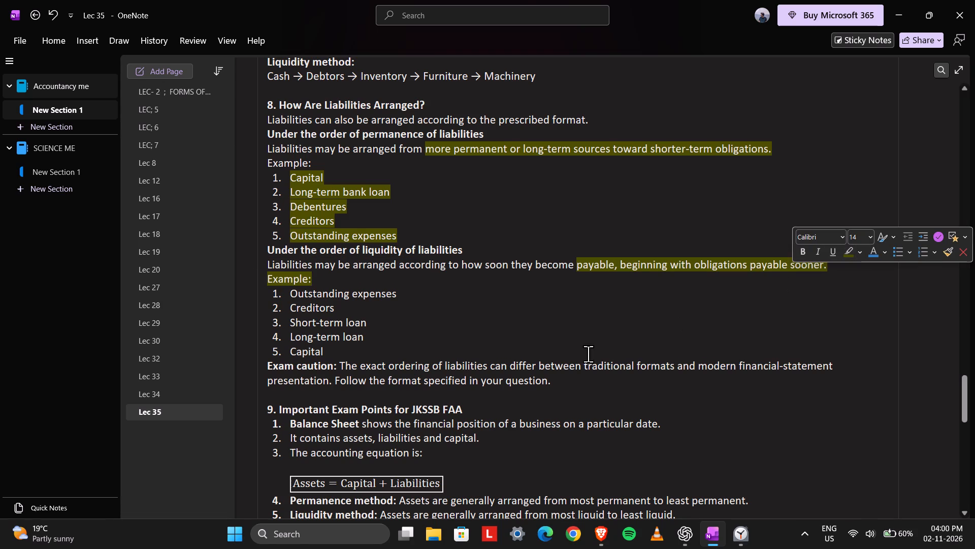
click(559, 344)
Read the liquidity-order liabilities example, the exam caution and the section 9 important exam points.
scroll(420, 308, down, 1)
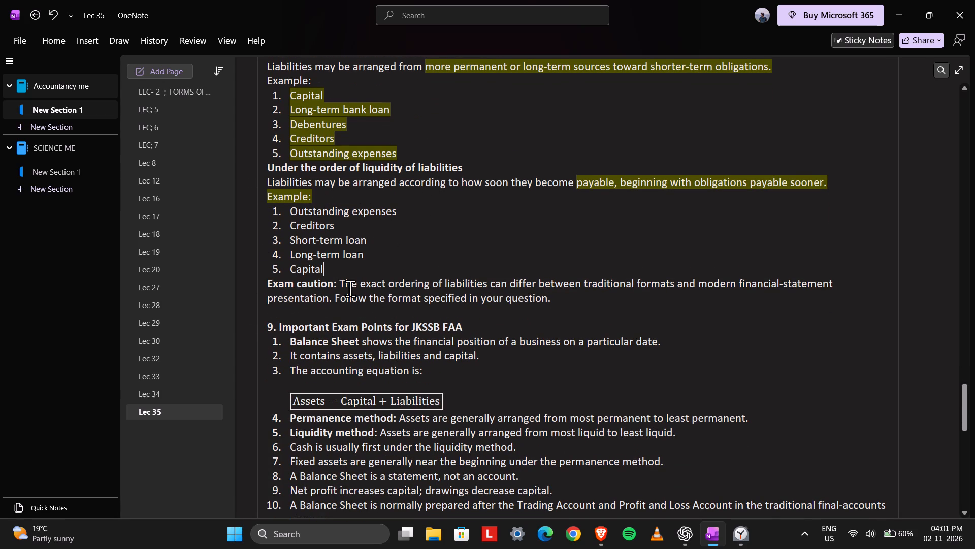
scroll(476, 249, up, 2)
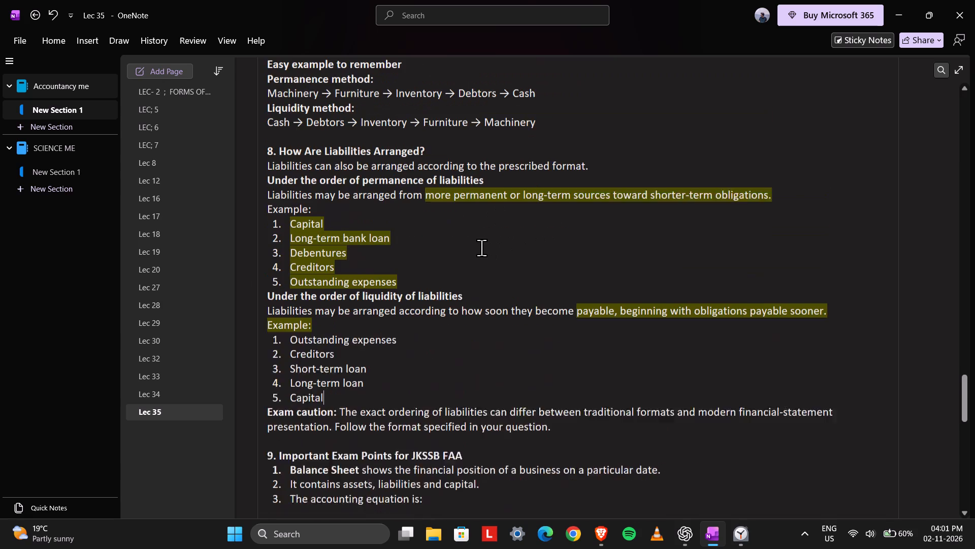
scroll(484, 298, down, 1)
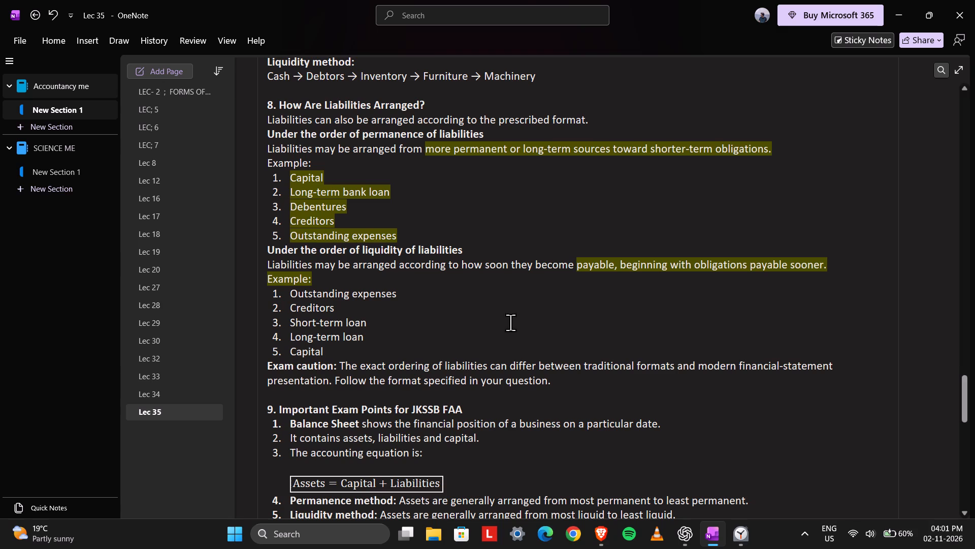
scroll(449, 297, down, 1)
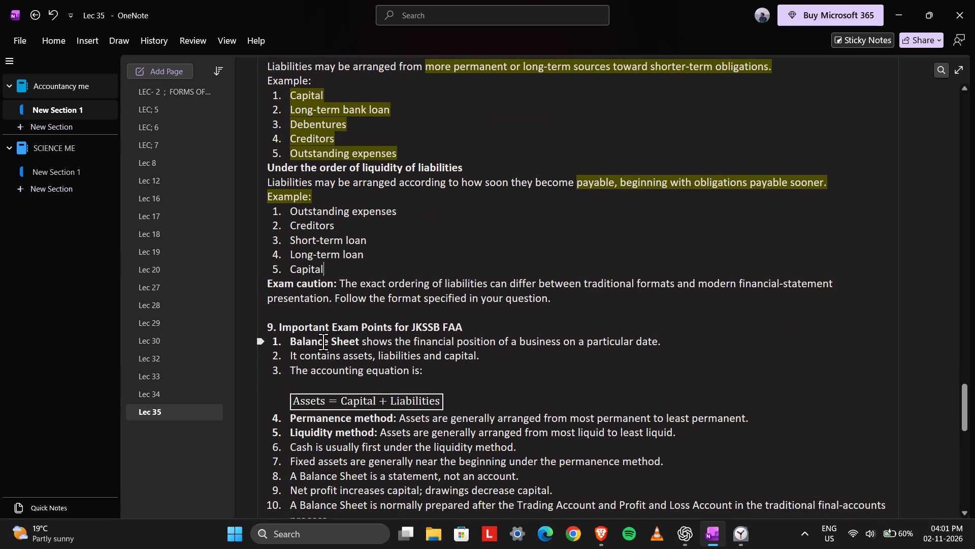
scroll(393, 338, down, 1)
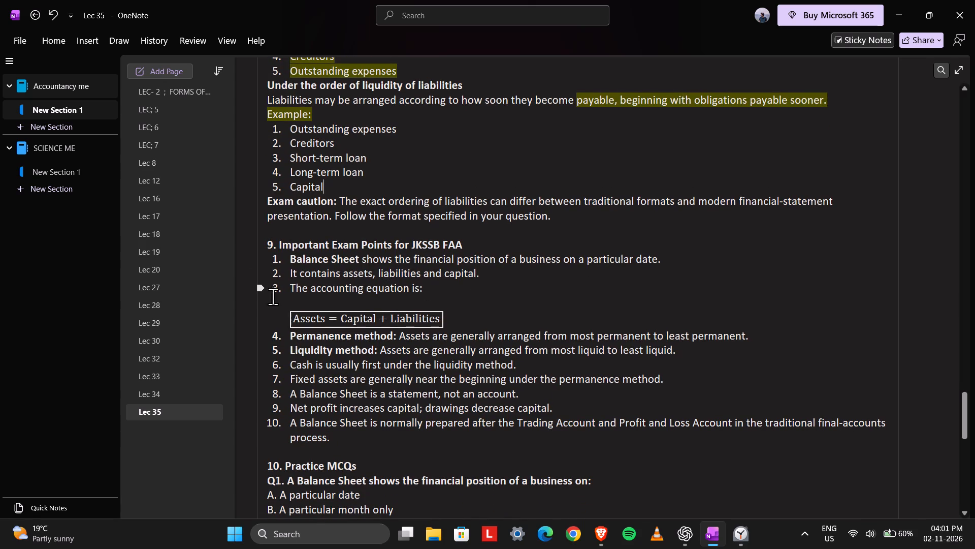
scroll(367, 376, down, 1)
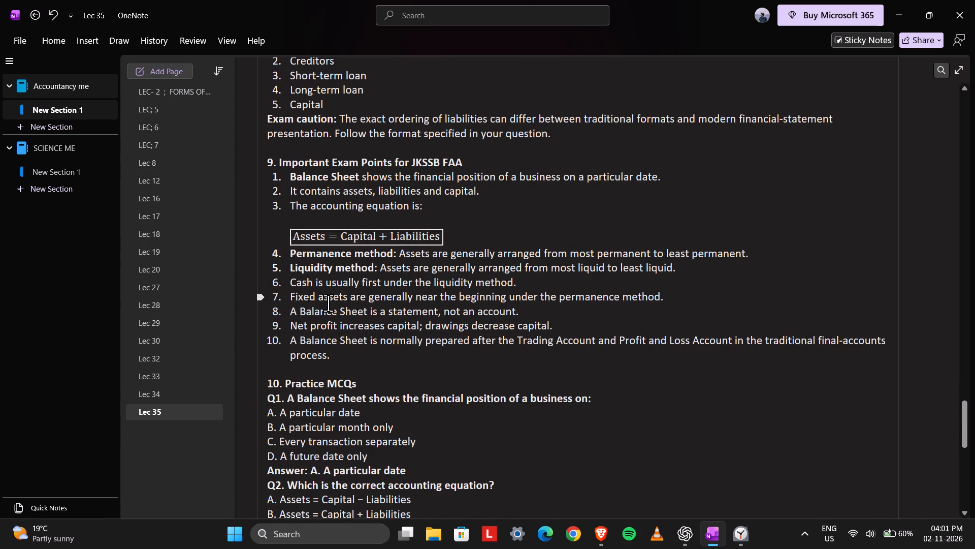
Read through the section 10 practice MCQs, Q1 to Q7, and the final memory trick.
scroll(545, 346, down, 2)
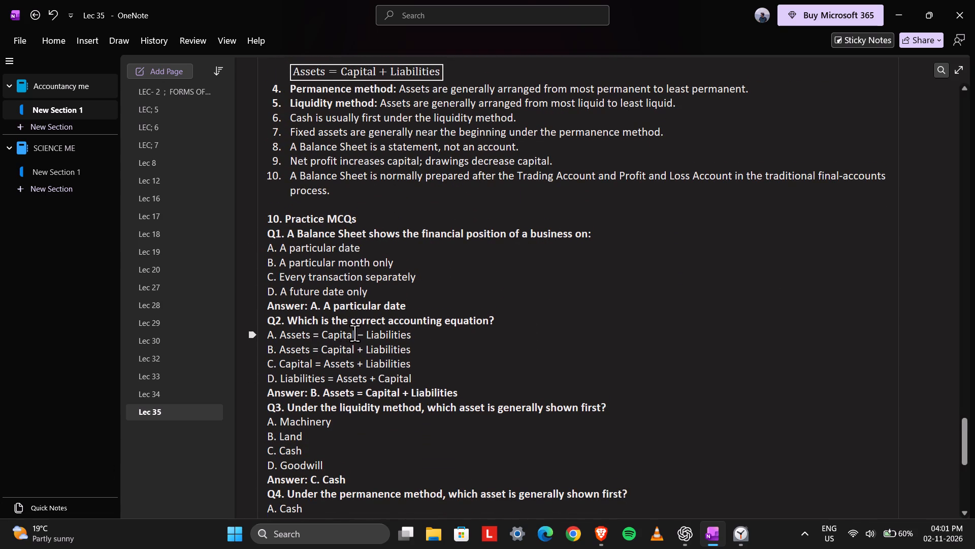
scroll(354, 333, down, 2)
scroll(354, 333, up, 5)
scroll(353, 341, down, 3)
scroll(413, 390, down, 2)
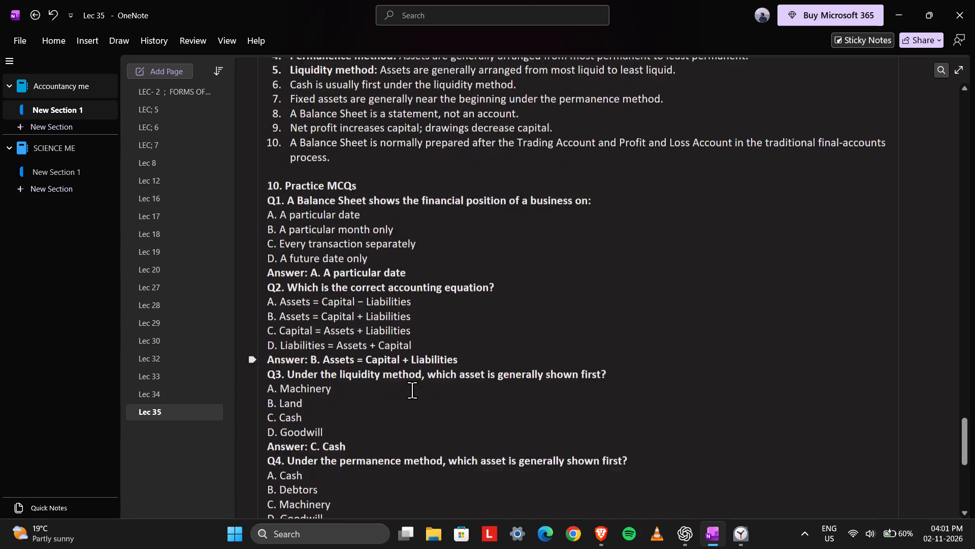
scroll(405, 370, up, 1)
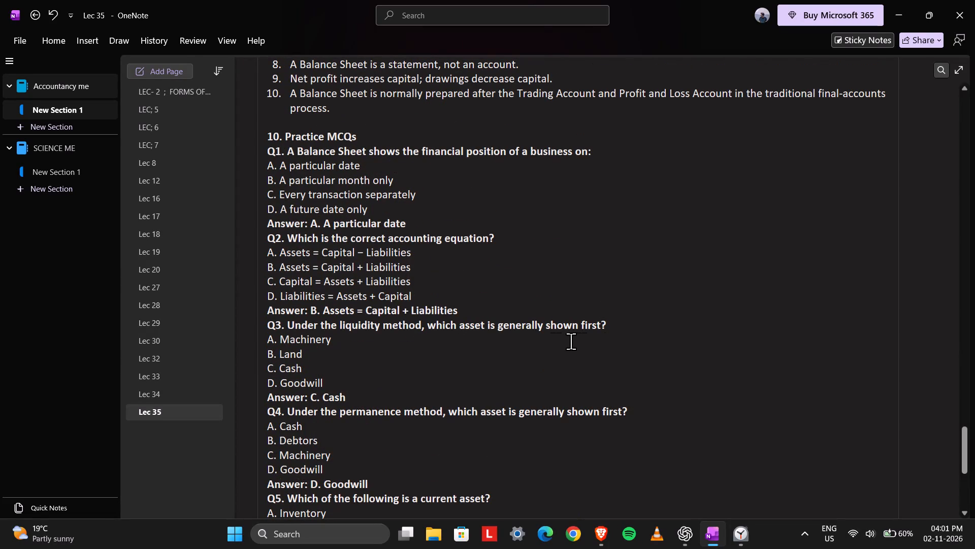
scroll(480, 353, down, 1)
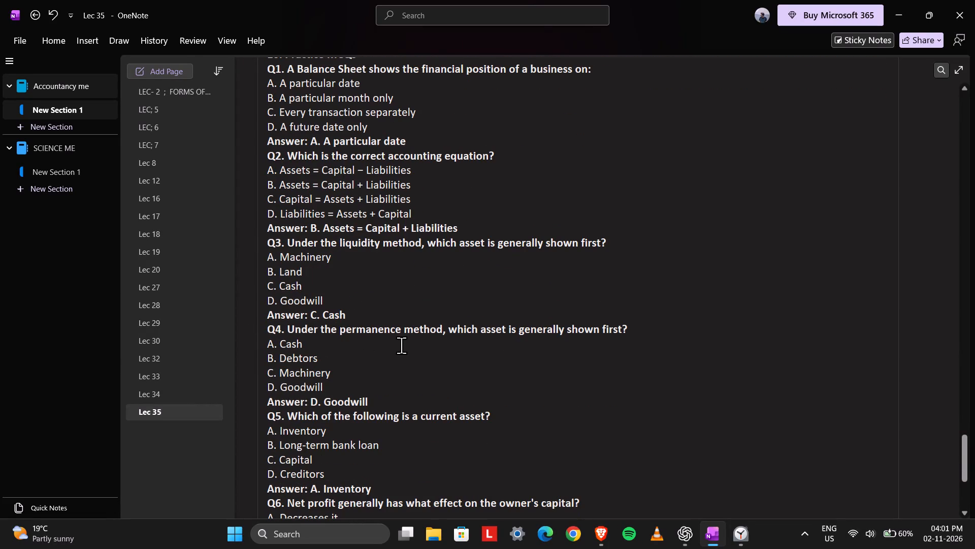
scroll(568, 351, down, 1)
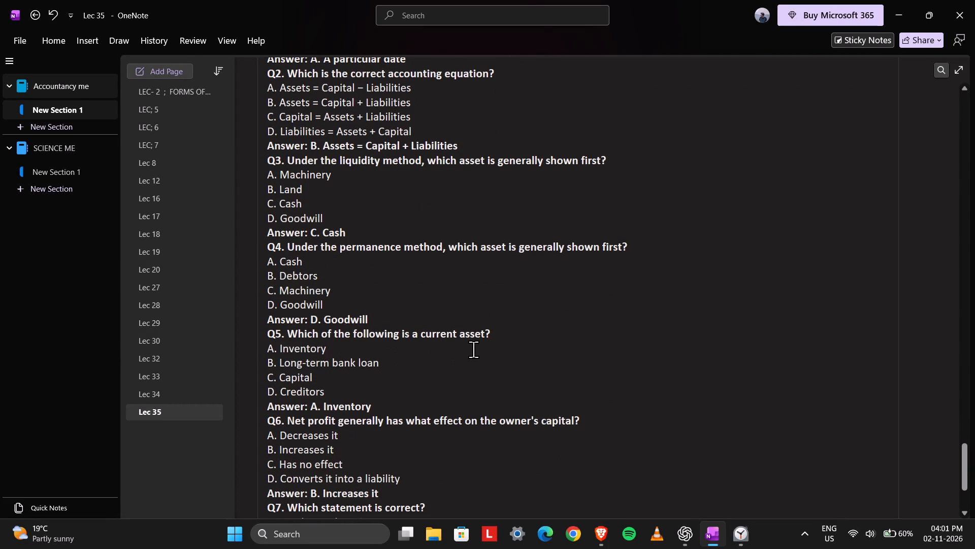
scroll(469, 347, down, 1)
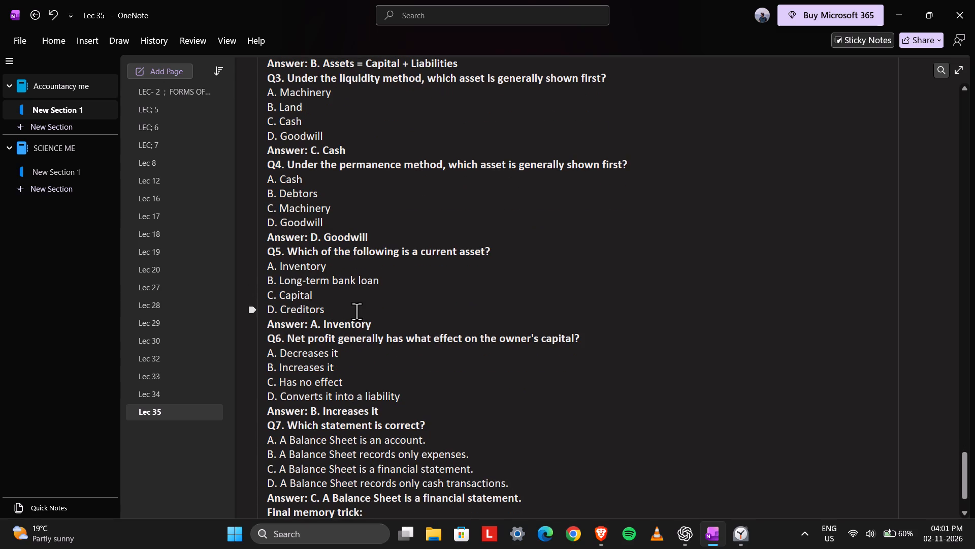
scroll(356, 311, down, 1)
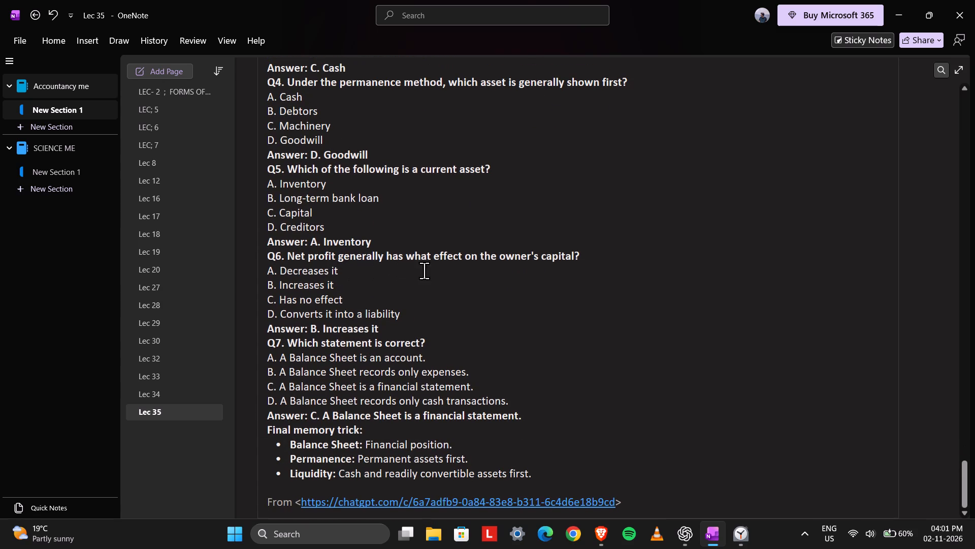
scroll(545, 307, down, 1)
scroll(545, 307, up, 4)
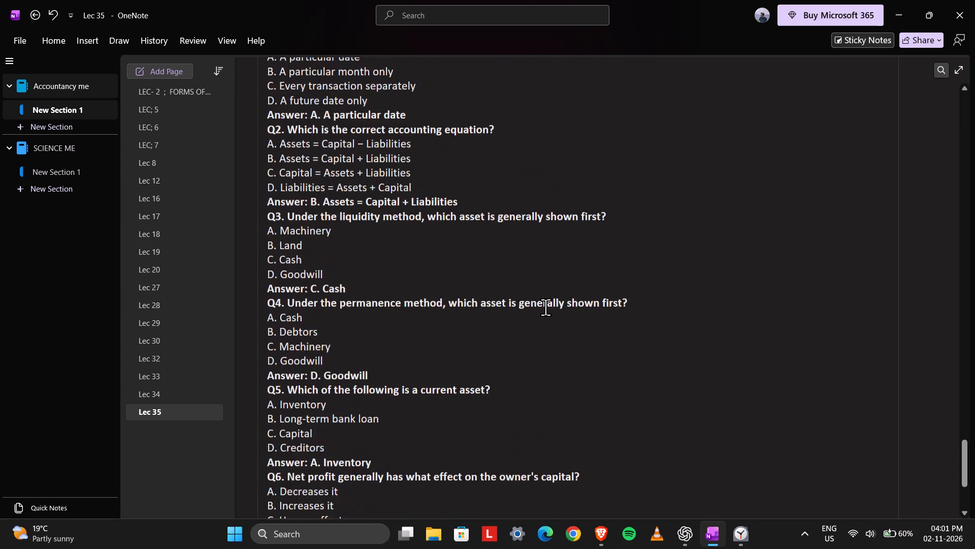
scroll(545, 307, down, 1)
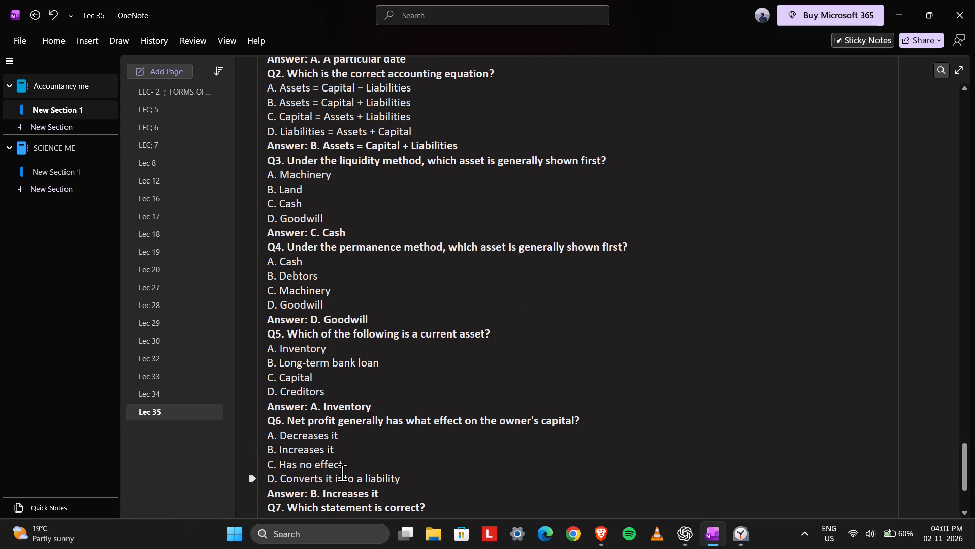
scroll(342, 473, down, 1)
scroll(467, 408, down, 1)
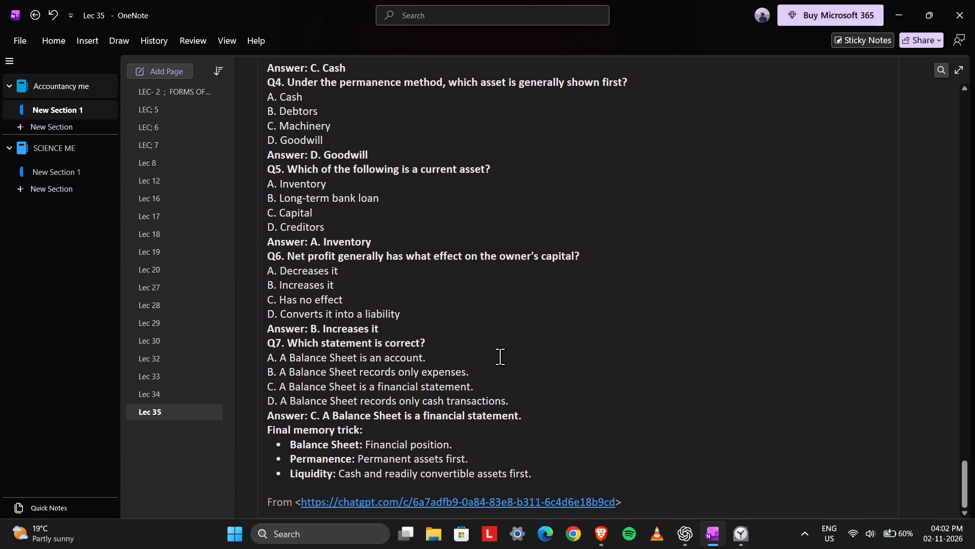
scroll(447, 410, down, 1)
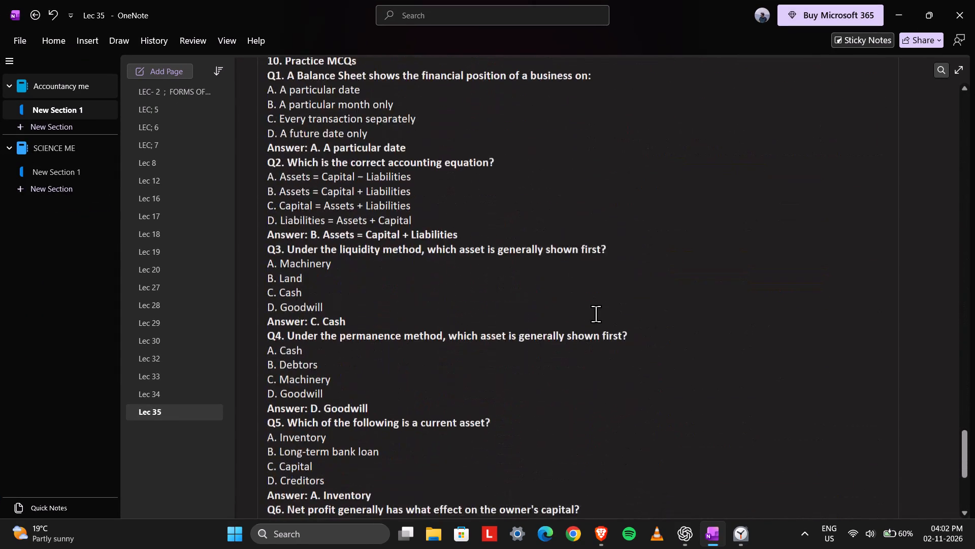
scroll(596, 314, down, 11)
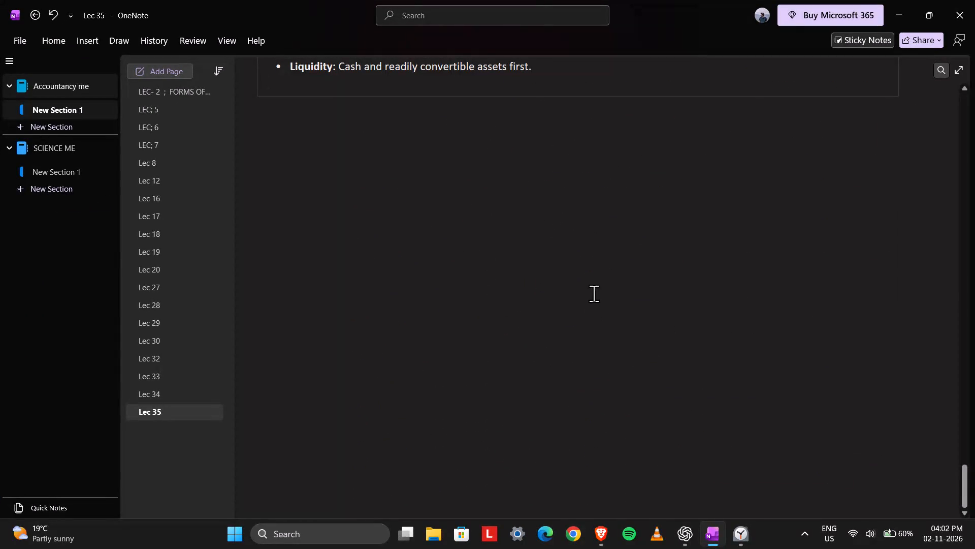
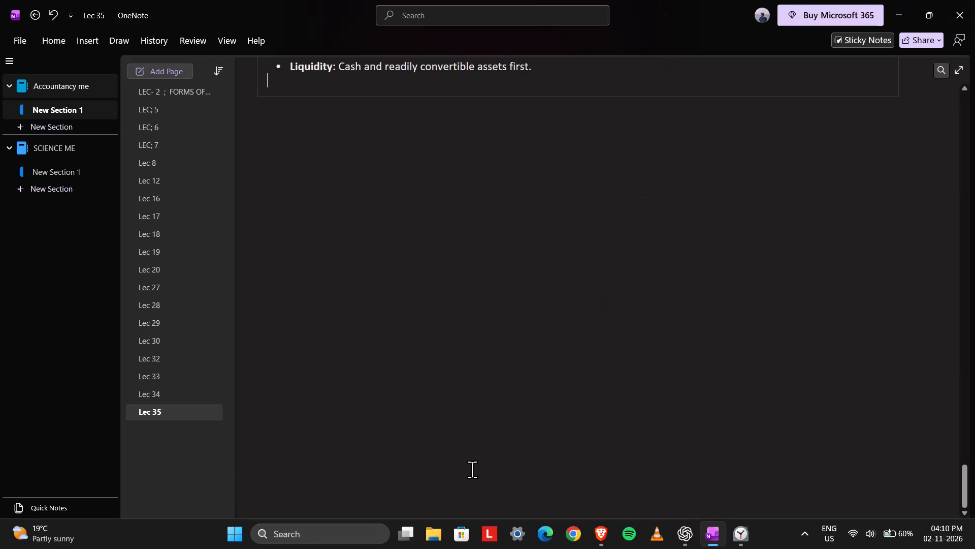
Look back through the Lec 35 notes from the end of the page up to the balance sheet preparation steps and format.
scroll(474, 468, up, 16)
scroll(512, 482, up, 5)
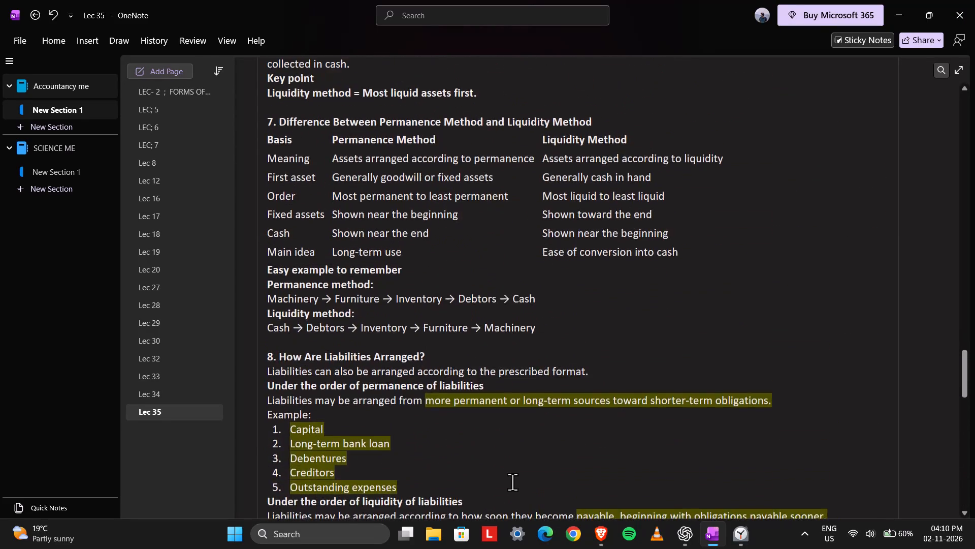
scroll(512, 482, up, 9)
scroll(514, 482, down, 1)
scroll(514, 482, up, 1)
scroll(514, 482, down, 1)
scroll(514, 482, up, 1)
scroll(514, 482, down, 1)
scroll(514, 482, up, 13)
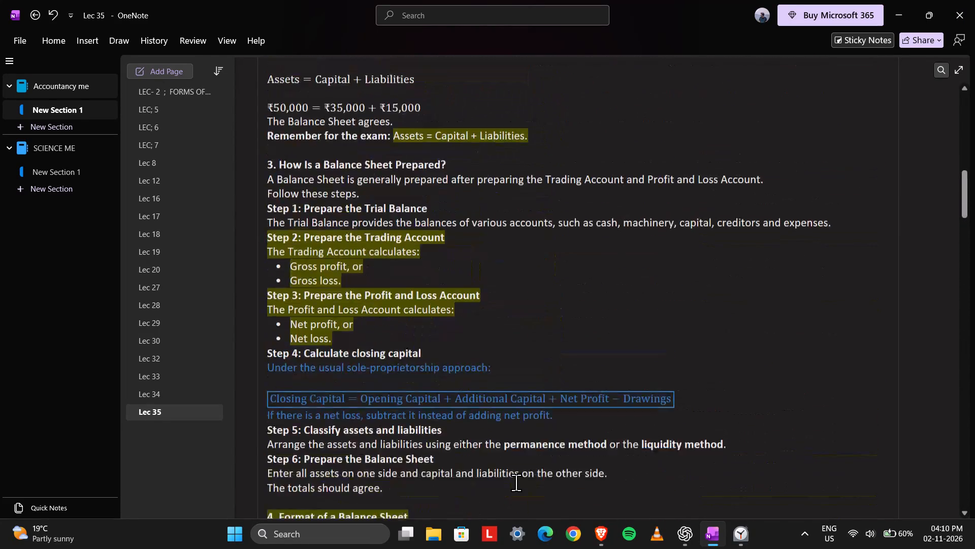
scroll(518, 483, down, 3)
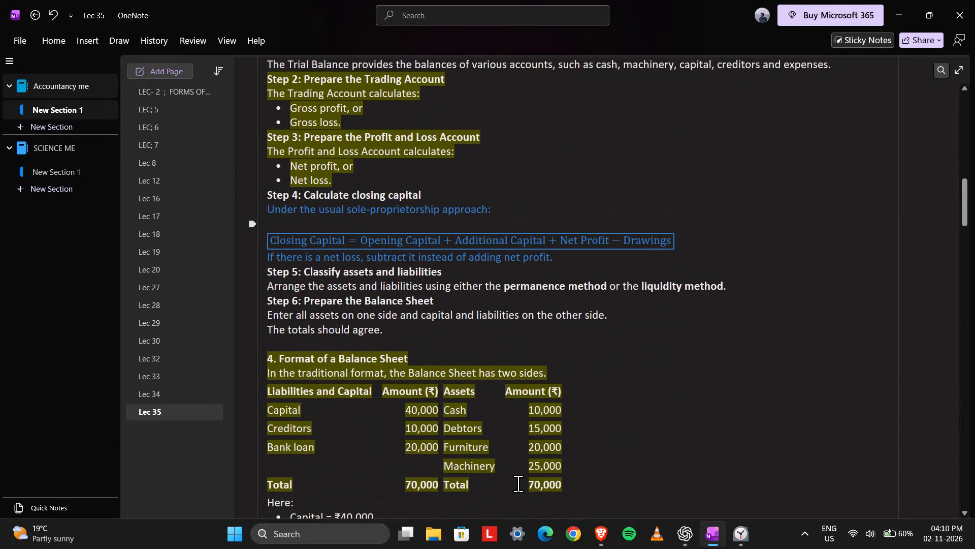
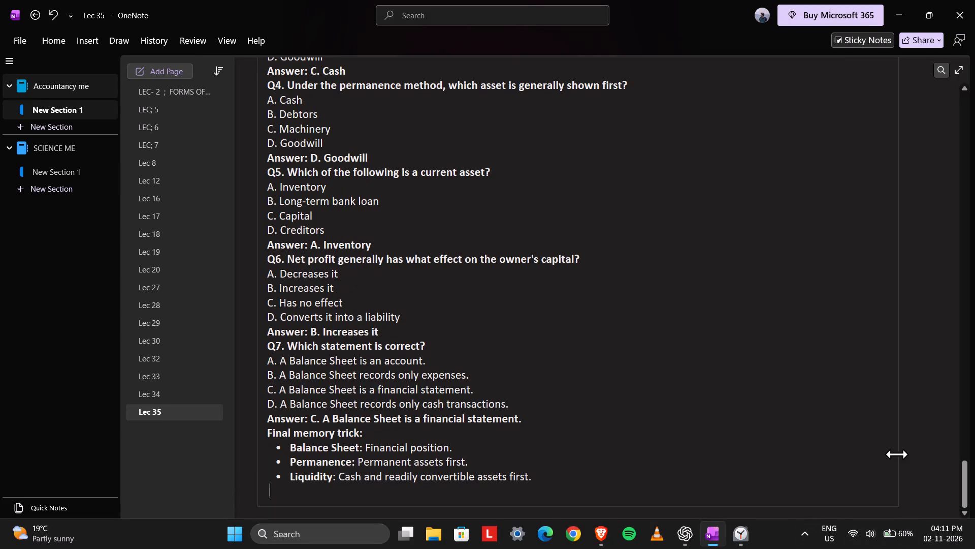
Pause the Deep Focus 40Hz Gamma track playing in Brave from the system's quick settings.
click(907, 531)
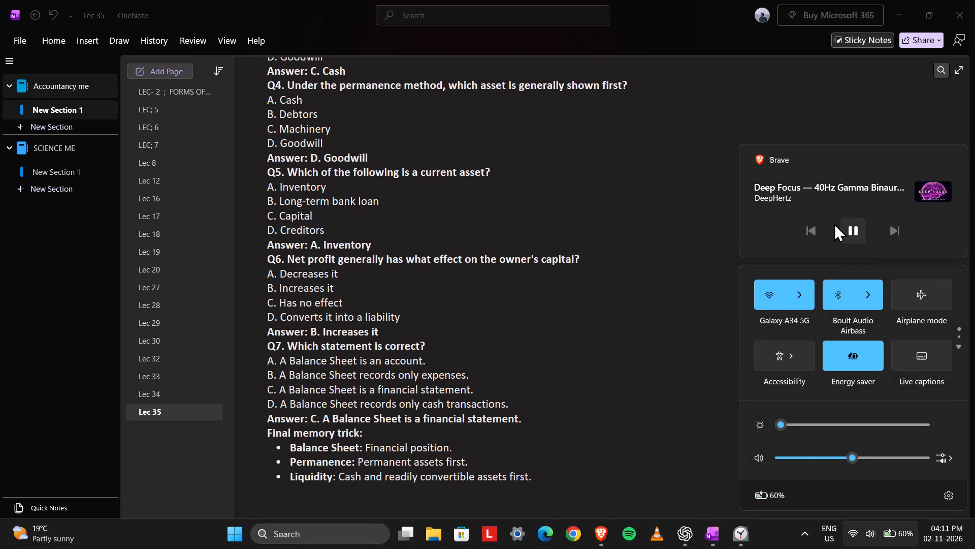
click(850, 225)
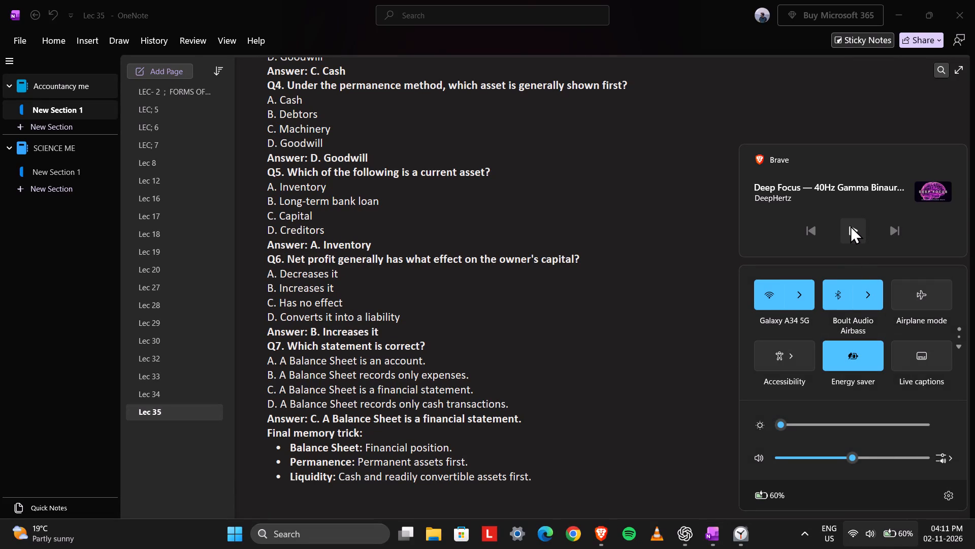